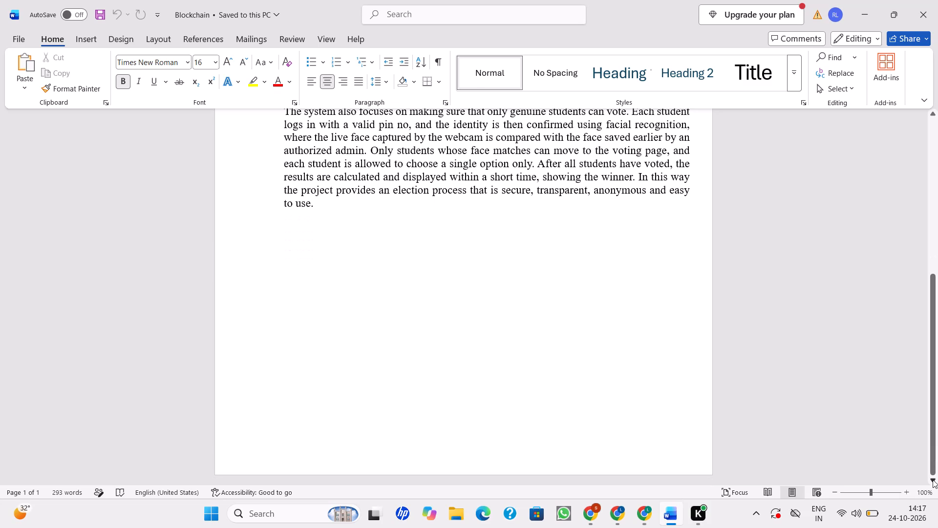
pyautogui.doubleClick(933, 480)
pyautogui.click(23, 32)
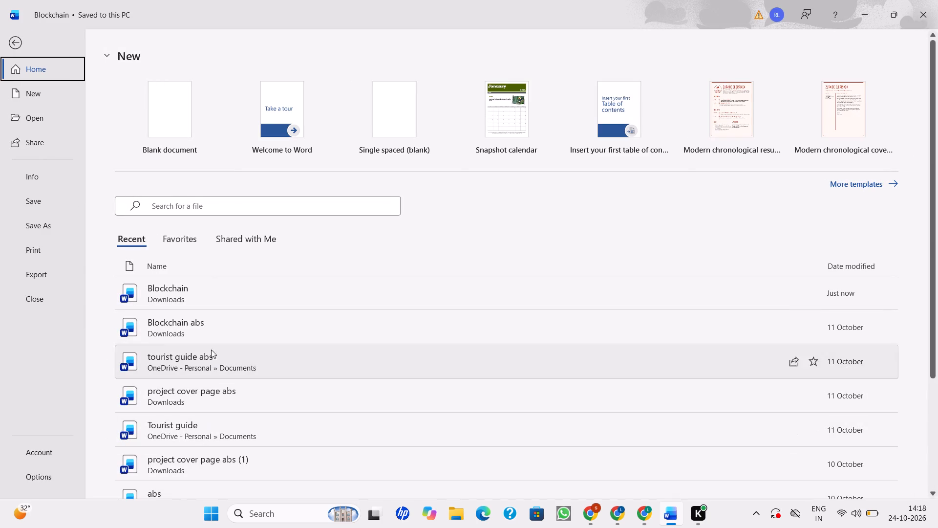
pyautogui.click(212, 279)
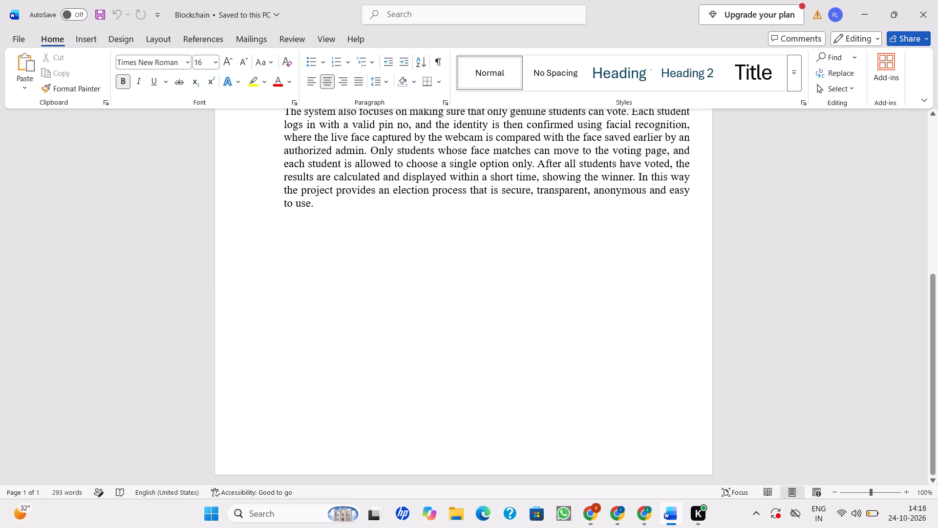
# Open the Blockchain abs document and look through its pages down to the numbered topic list at the end.
pyautogui.click(16, 38)
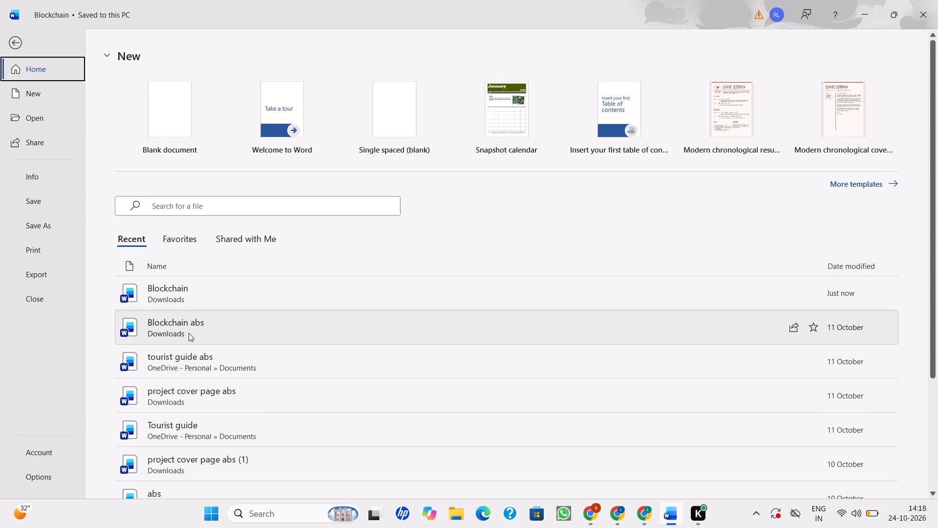
pyautogui.click(189, 333)
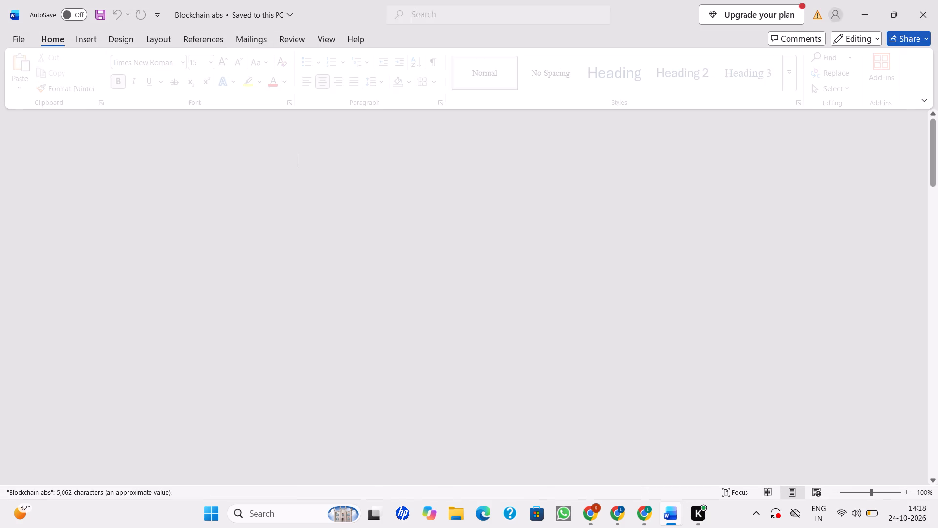
pyautogui.press('Down')
pyautogui.press('Down')
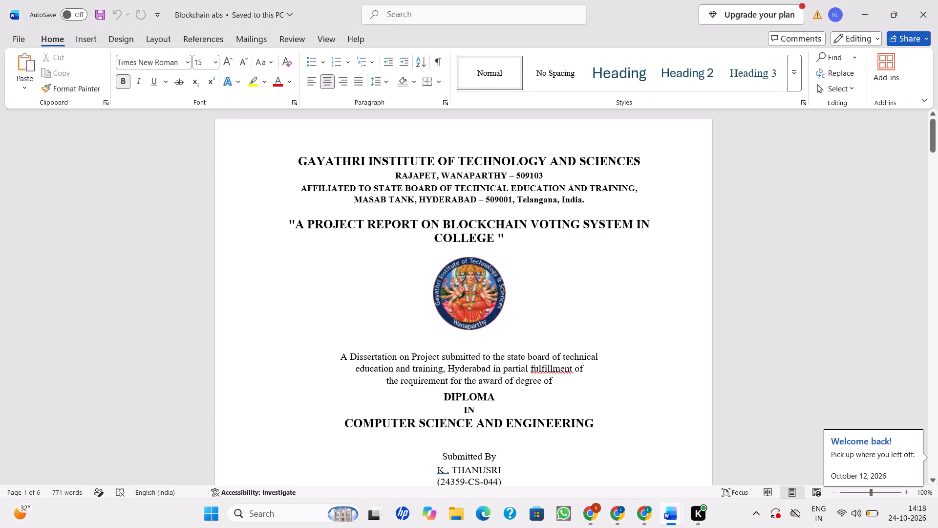
pyautogui.press('Down')
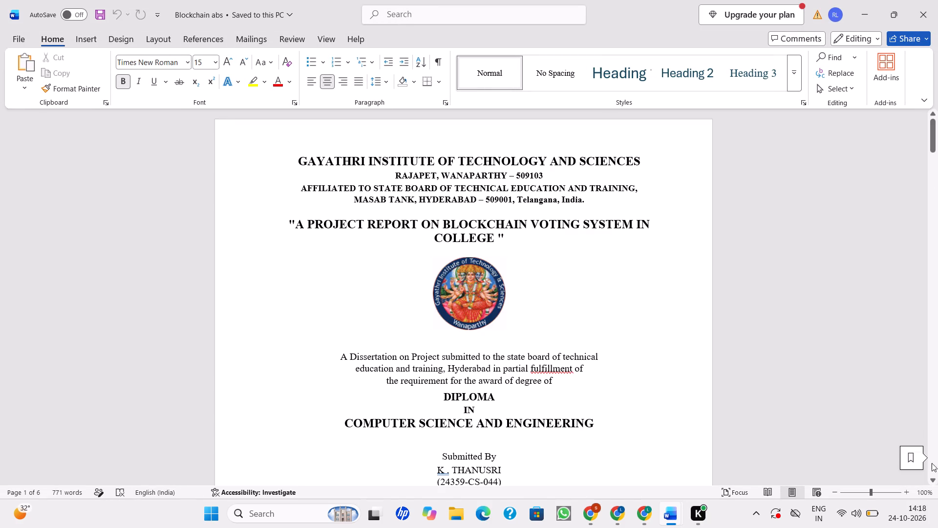
pyautogui.tripleClick(933, 479)
pyautogui.click(933, 479)
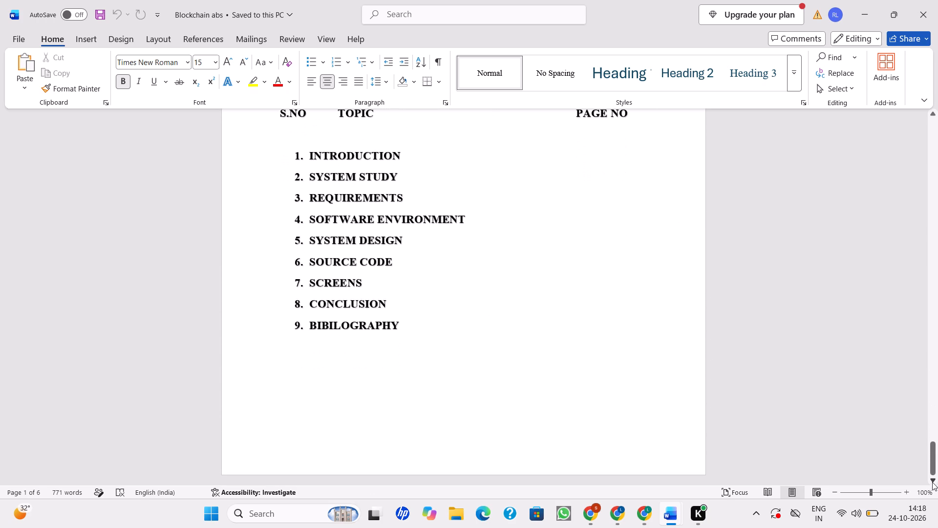
pyautogui.click(932, 482)
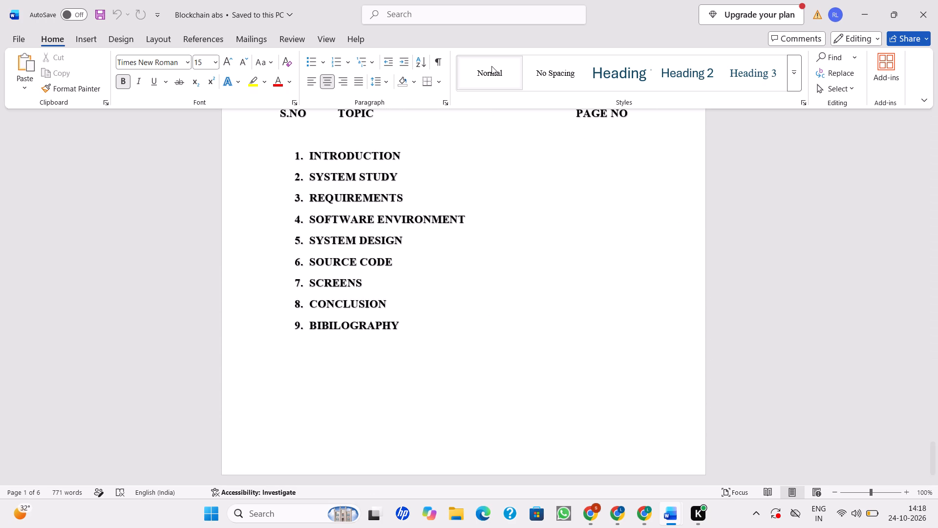
# Go back to the Blockchain document from the recent files.
pyautogui.click(24, 32)
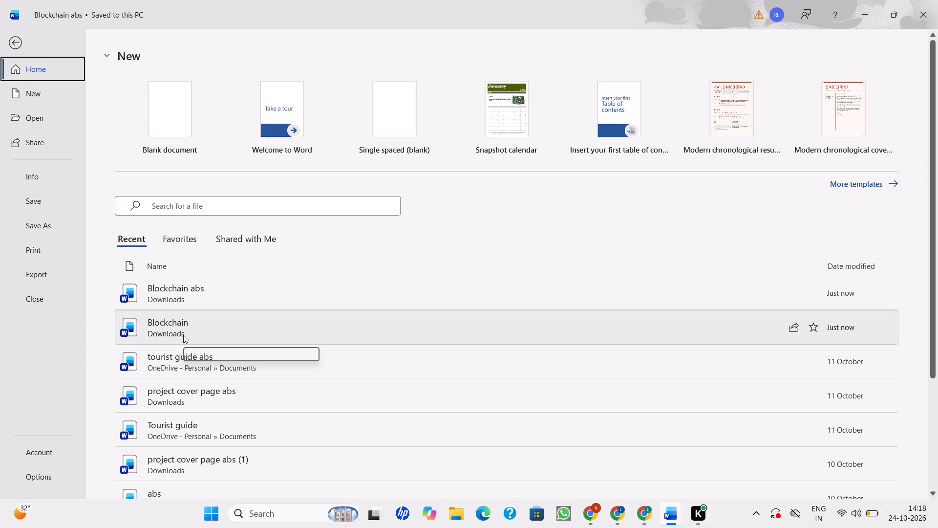
pyautogui.click(183, 335)
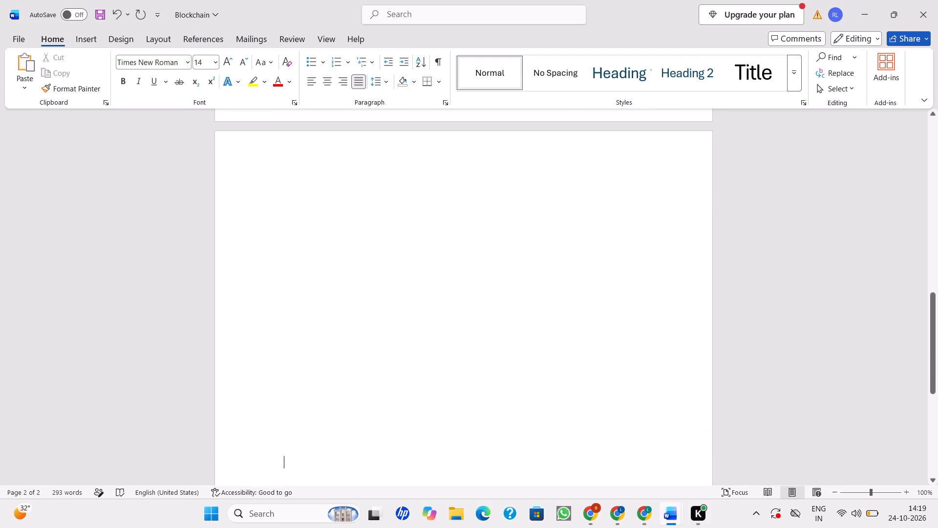
# Remove the surplus blank lines after the Introduction so that the insertion point sits on the first line of page 2.
pyautogui.press('BackSpace')
pyautogui.press('BackSpace')
pyautogui.press('BackSpace')
pyautogui.press('BackSpace')
pyautogui.press('BackSpace')
pyautogui.press('BackSpace')
pyautogui.press('BackSpace')
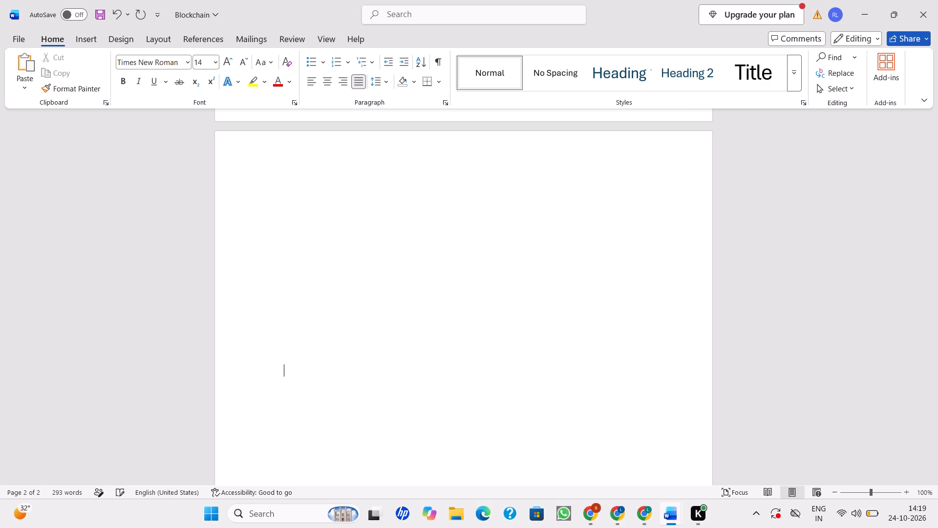
pyautogui.press('BackSpace')
pyautogui.press('BackSpace')
pyautogui.press('BackSpace')
pyautogui.press('BackSpace')
pyautogui.press('BackSpace')
pyautogui.press('BackSpace')
pyautogui.press('BackSpace')
pyautogui.press('BackSpace')
pyautogui.press('BackSpace')
pyautogui.press('BackSpace')
pyautogui.press('BackSpace')
pyautogui.press('BackSpace')
pyautogui.press('BackSpace')
pyautogui.press('BackSpace')
pyautogui.press('BackSpace')
pyautogui.press('BackSpace')
pyautogui.press('BackSpace')
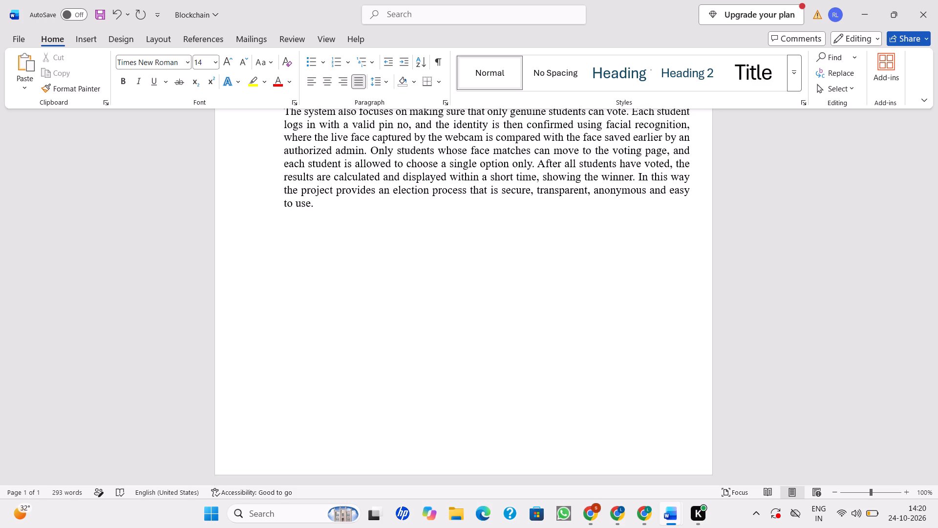
pyautogui.press('Return')
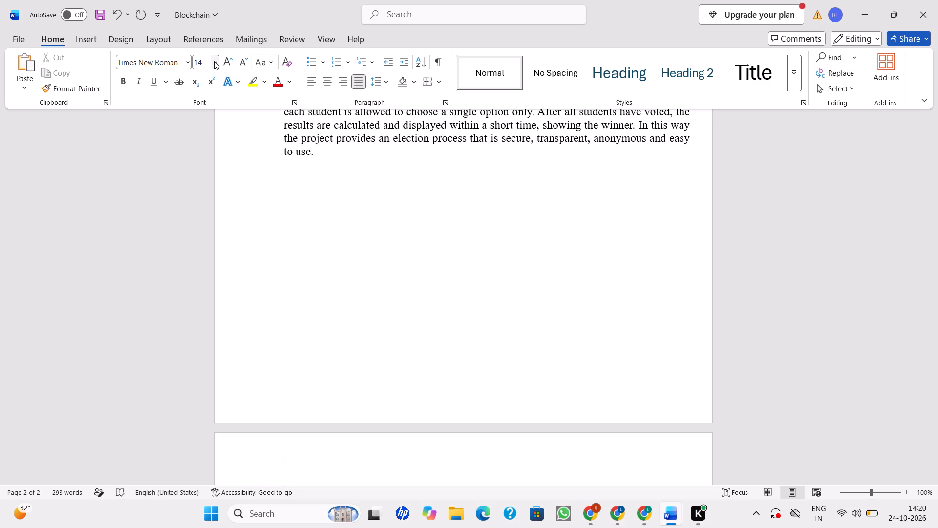
# Add the heading SYSTEM STUDY at the top of page 2 in 16 pt bold, centred, and start a new line below it.
pyautogui.click(214, 61)
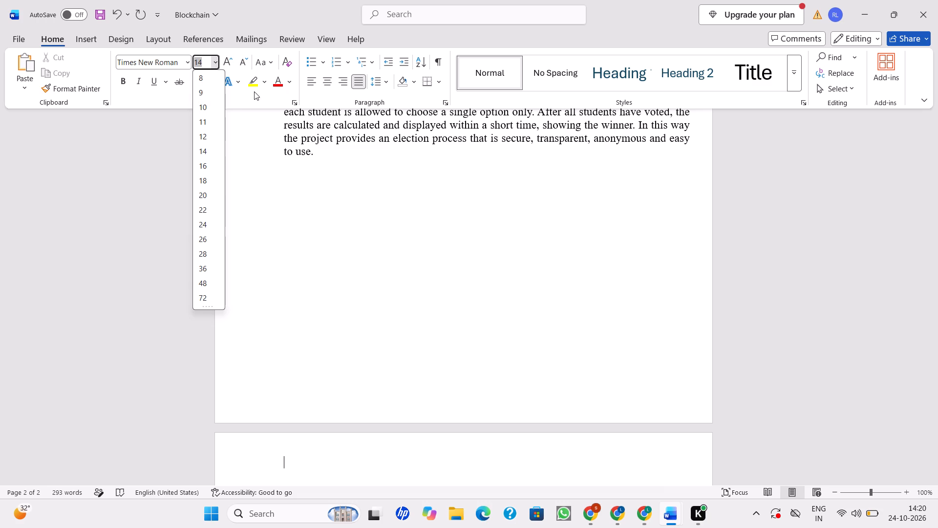
pyautogui.click(200, 162)
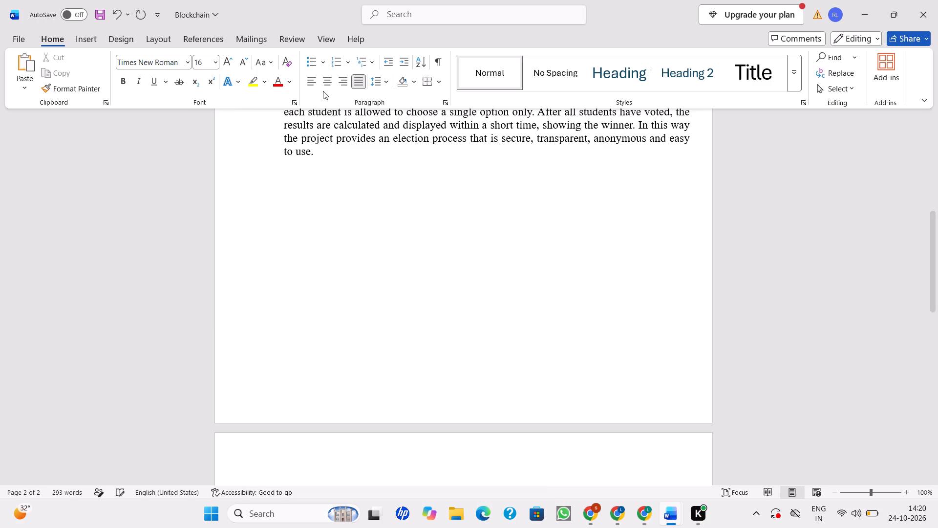
pyautogui.click(322, 85)
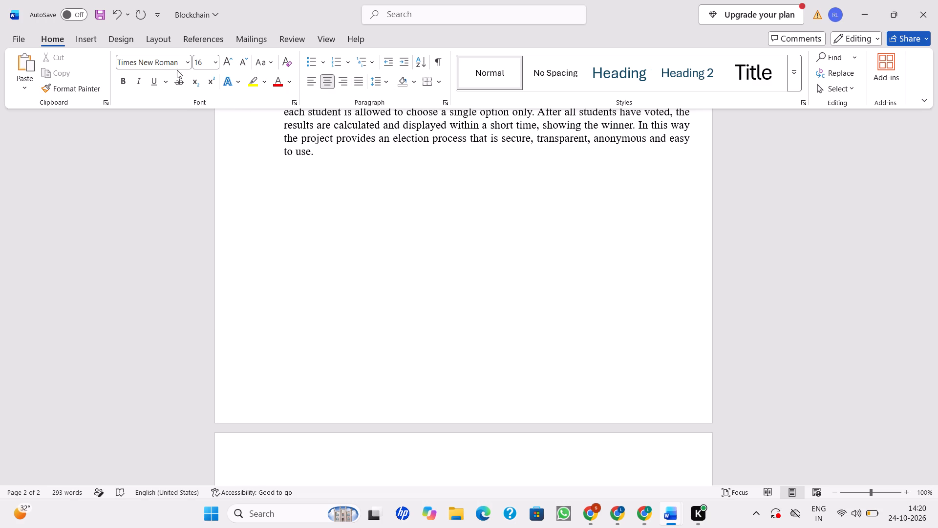
pyautogui.click(123, 83)
pyautogui.write('SY')
pyautogui.write('STEM STUDY')
pyautogui.press('Return')
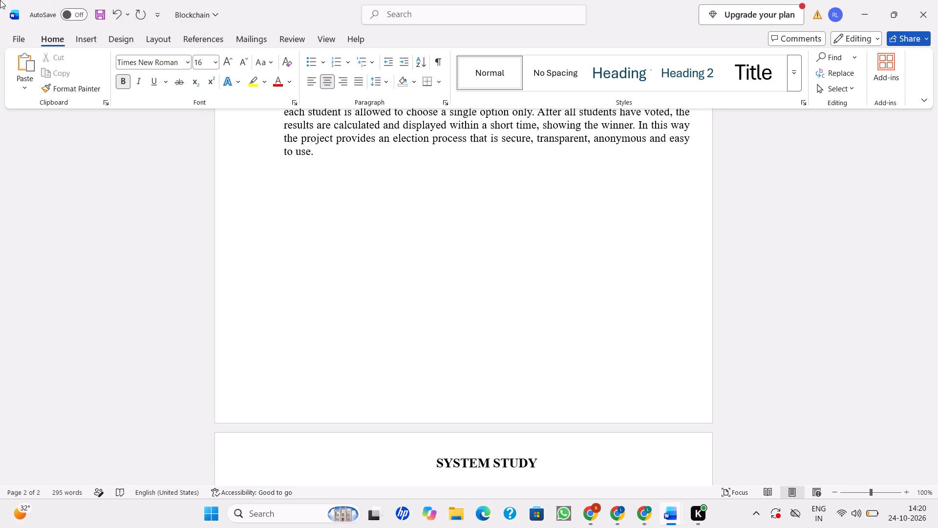
# Format the line below the SYSTEM STUDY heading as non-bold, 12 pt, justified text.
pyautogui.click(125, 86)
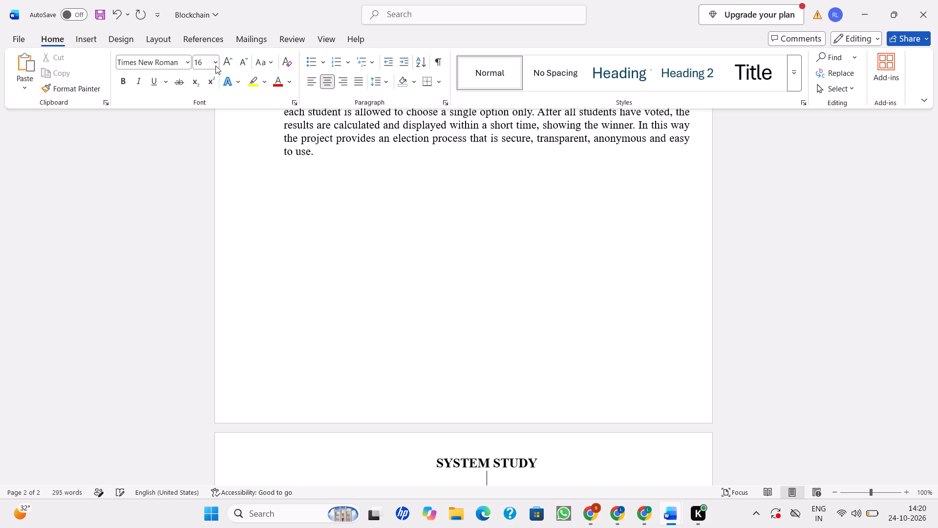
pyautogui.click(214, 61)
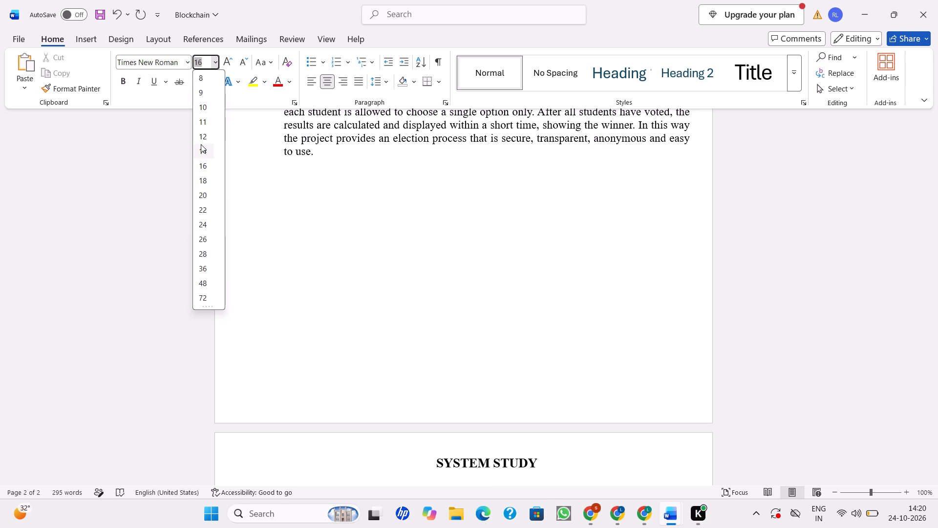
pyautogui.click(201, 138)
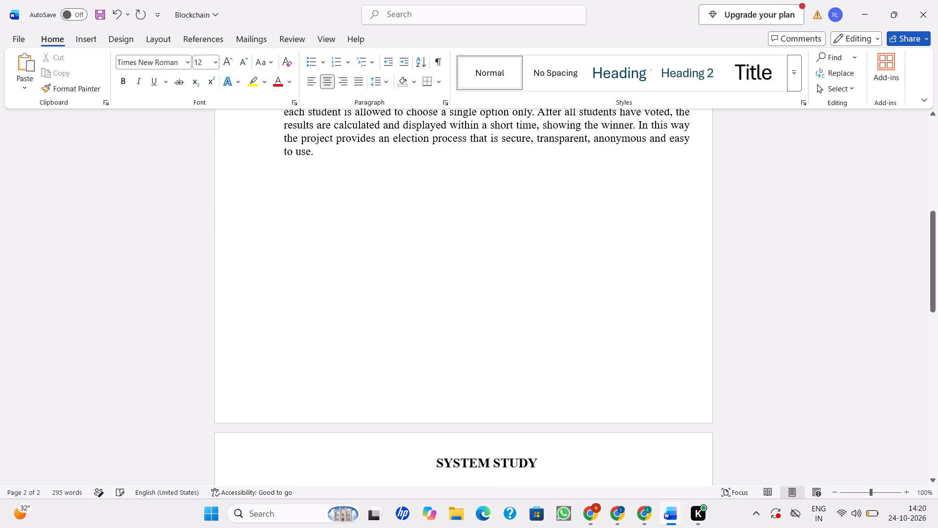
pyautogui.click(356, 84)
pyautogui.press('Down')
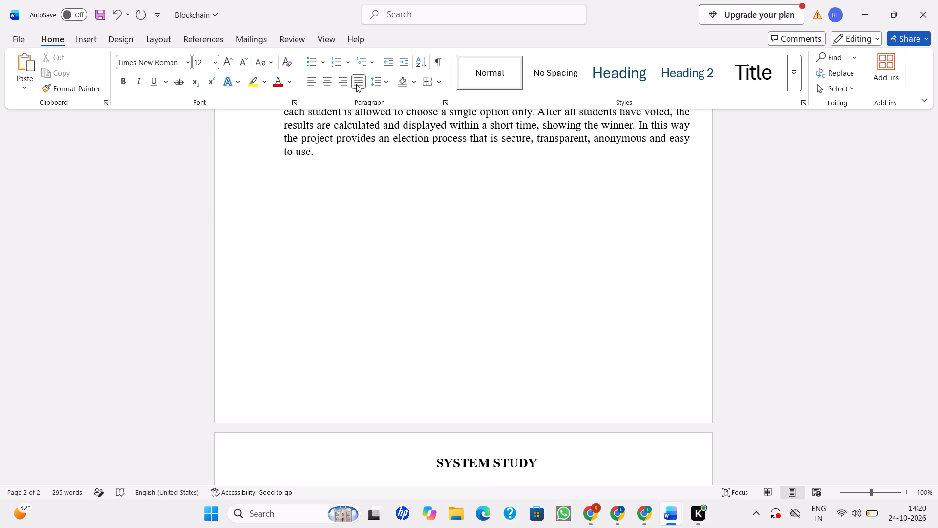
# Review the paragraph, font and line spacing settings of the empty line below the SYSTEM STUDY heading.
pyautogui.tripleClick(930, 478)
pyautogui.click(930, 478)
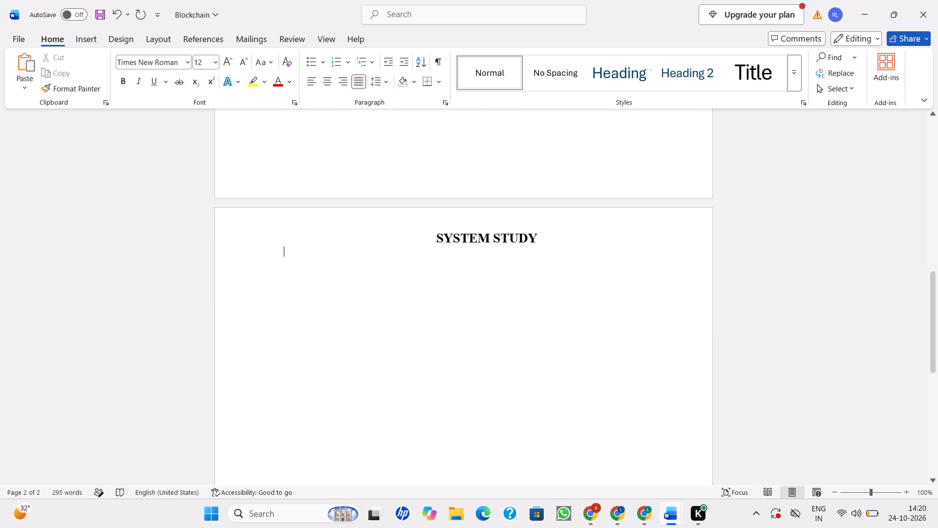
pyautogui.click(450, 101)
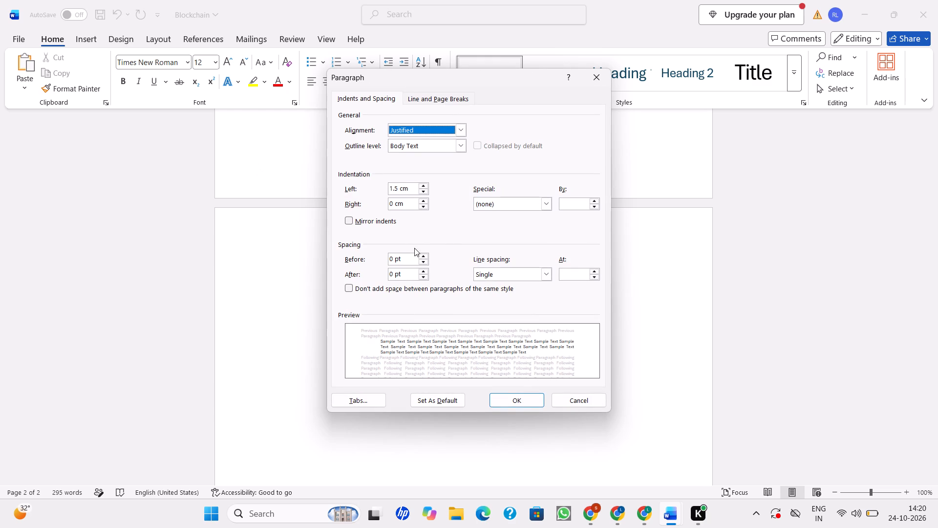
pyautogui.click(270, 220)
pyautogui.click(517, 409)
pyautogui.click(515, 394)
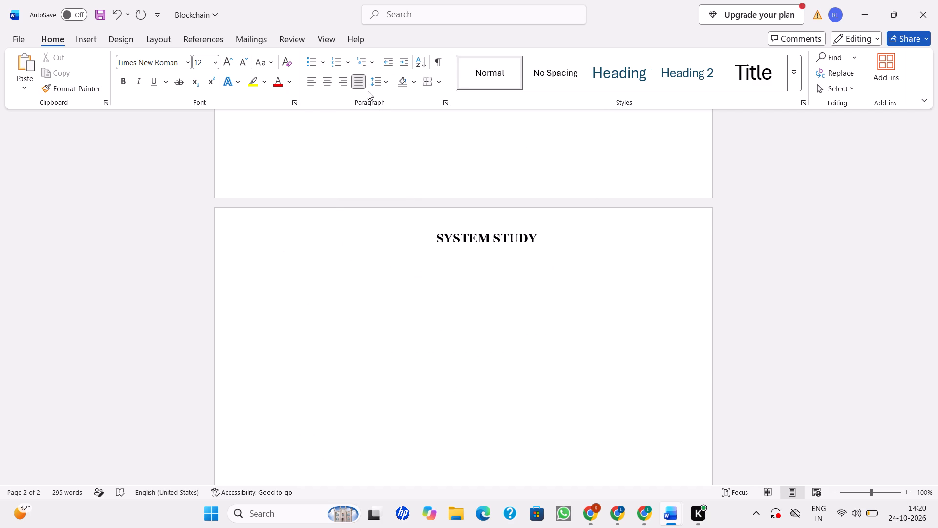
pyautogui.click(292, 102)
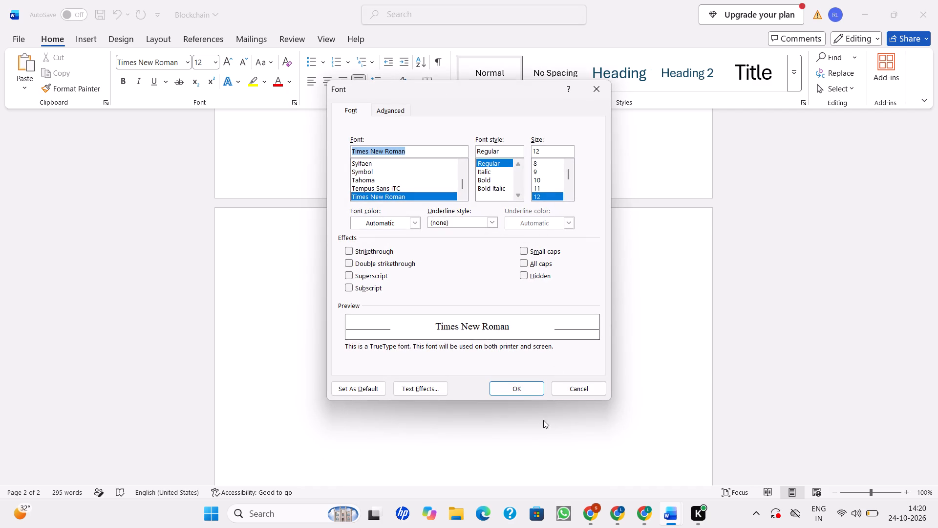
pyautogui.click(518, 389)
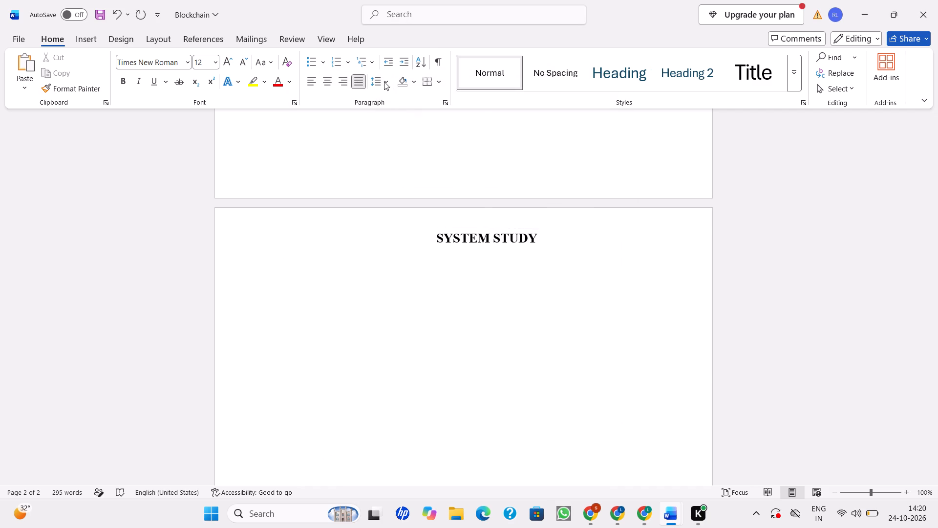
pyautogui.click(388, 81)
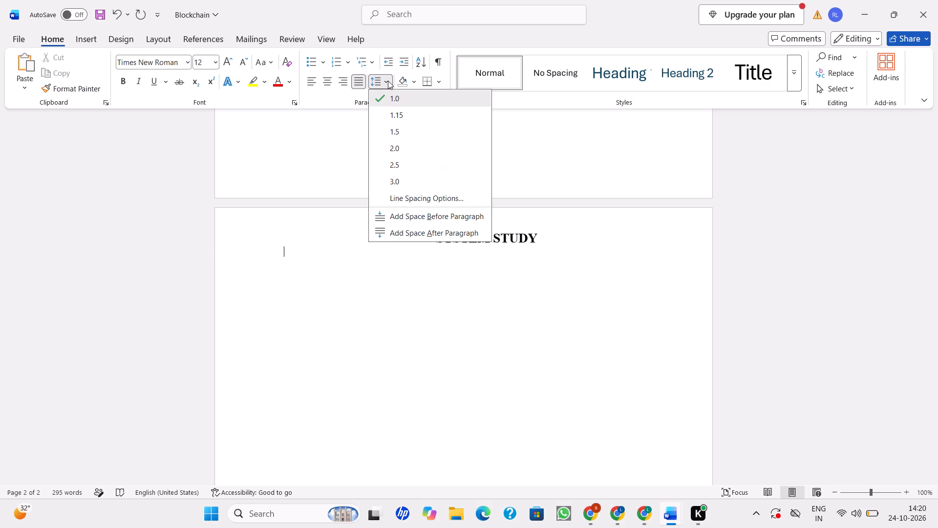
pyautogui.click(362, 330)
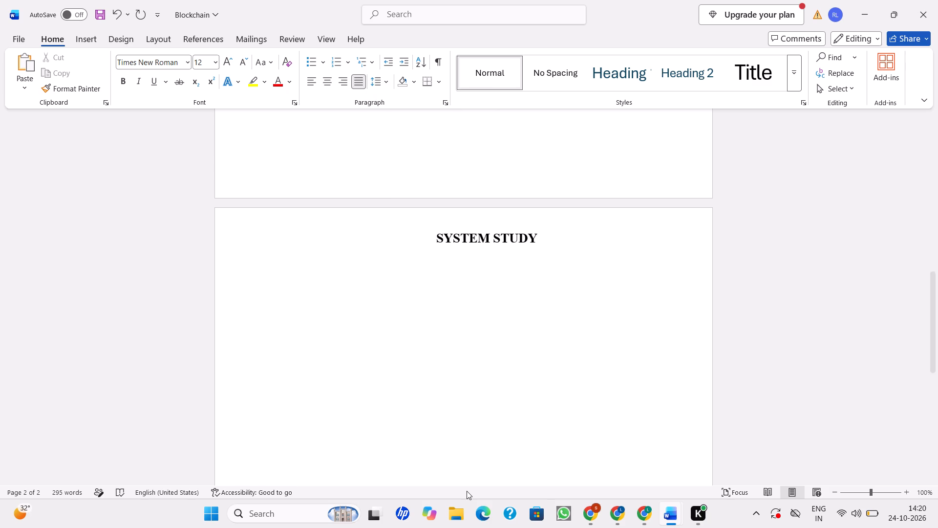
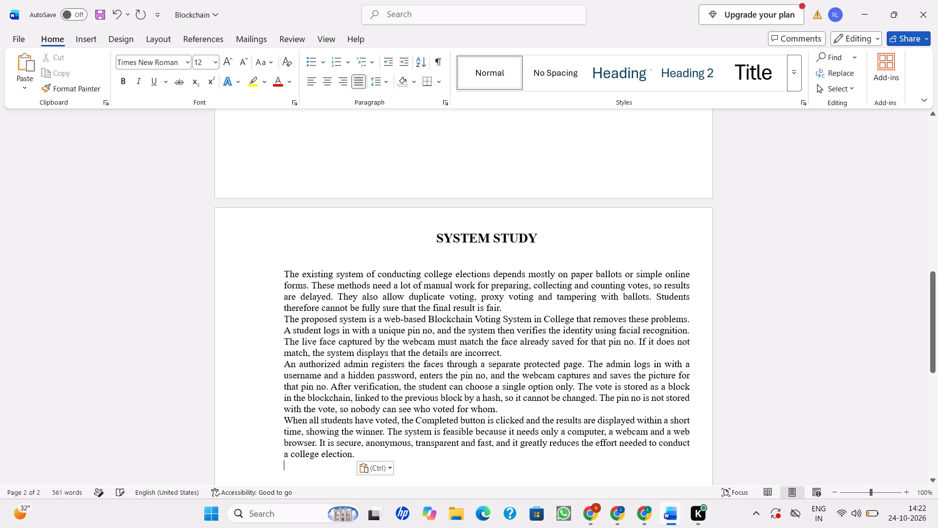
# Separate the four pasted System Study paragraphs by adding a line break at the end of each of the first three.
pyautogui.click(514, 309)
pyautogui.press('Return')
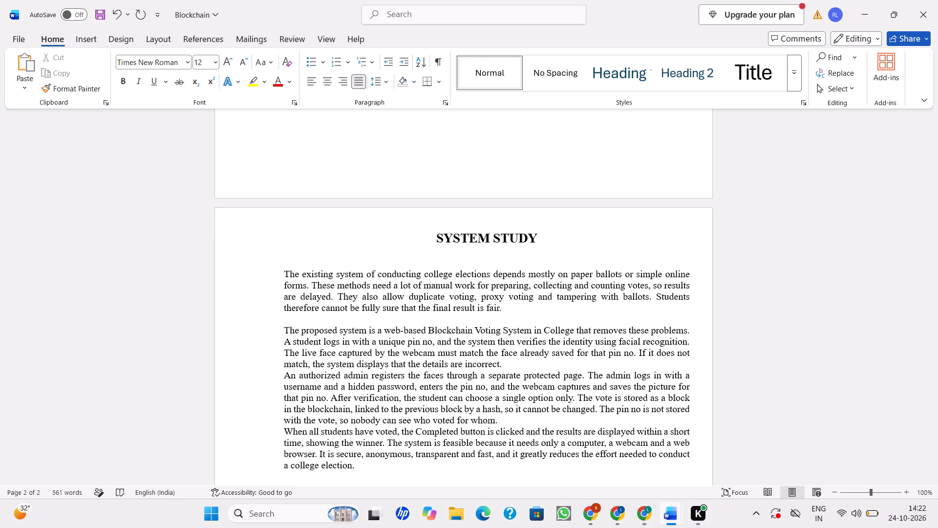
pyautogui.click(500, 364)
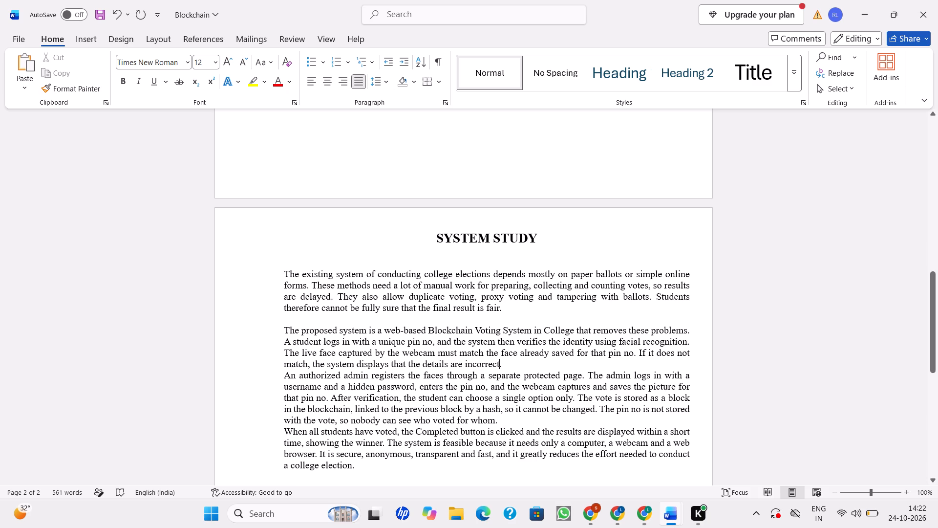
pyautogui.press('Return')
pyautogui.click(508, 431)
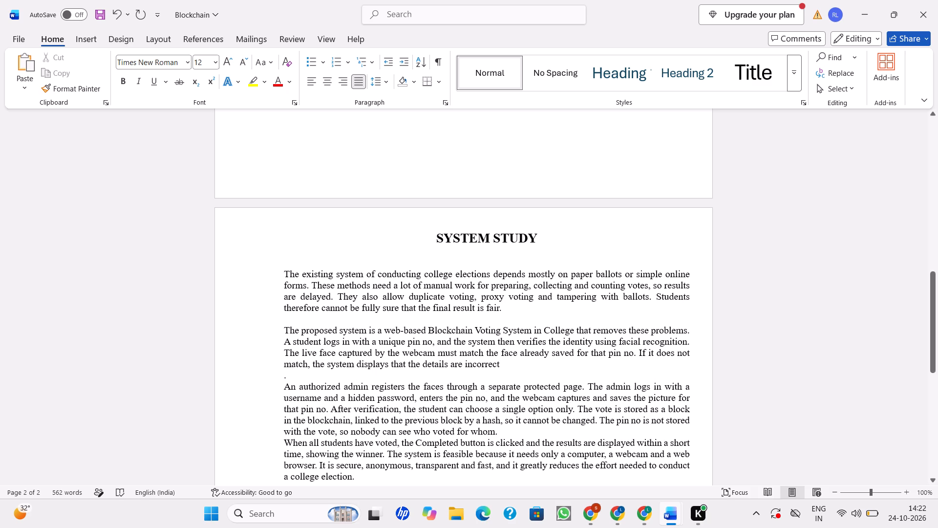
pyautogui.press('Return')
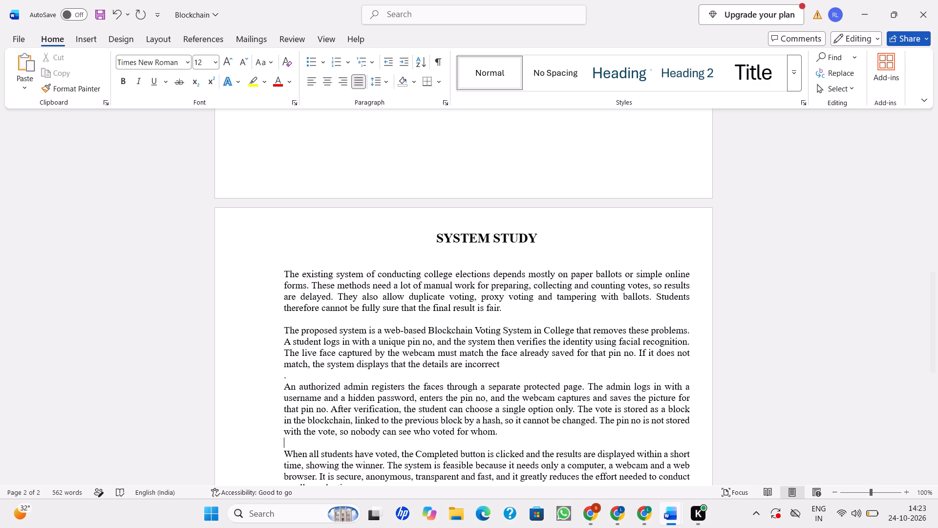
# Indent the first line of the paragraph beginning "The proposed system" with 22 spaces.
pyautogui.press('Down')
pyautogui.press('Down')
pyautogui.press('Down')
pyautogui.press('Down')
pyautogui.press('Down')
pyautogui.press('Down')
pyautogui.press('Down')
pyautogui.press('Down')
pyautogui.press('Down')
pyautogui.press('Down')
pyautogui.press('Down')
pyautogui.press('Down')
pyautogui.press('Down')
pyautogui.press('Down')
pyautogui.press('Down')
pyautogui.press('Down')
pyautogui.press('Down')
pyautogui.press('Down')
pyautogui.press('Down')
pyautogui.press('Down')
pyautogui.press('Down')
pyautogui.press('Down')
pyautogui.press('Down')
pyautogui.press('Down')
pyautogui.press('Down')
pyautogui.press('Down')
pyautogui.press('Down')
pyautogui.press('Down')
pyautogui.press('Down')
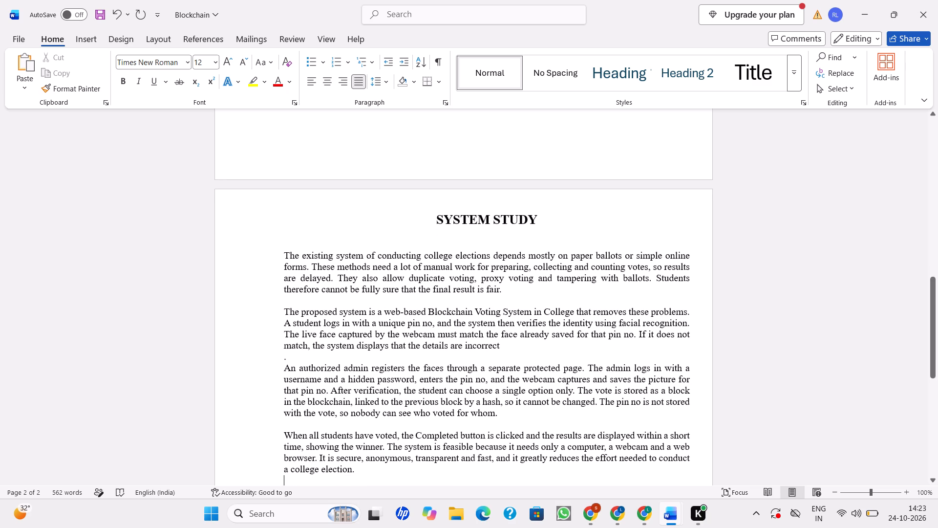
pyautogui.click(284, 310)
pyautogui.press('space')
pyautogui.press('space')
pyautogui.press('space')
pyautogui.press('space')
pyautogui.press('space')
pyautogui.press('space')
pyautogui.press('space')
pyautogui.press('space')
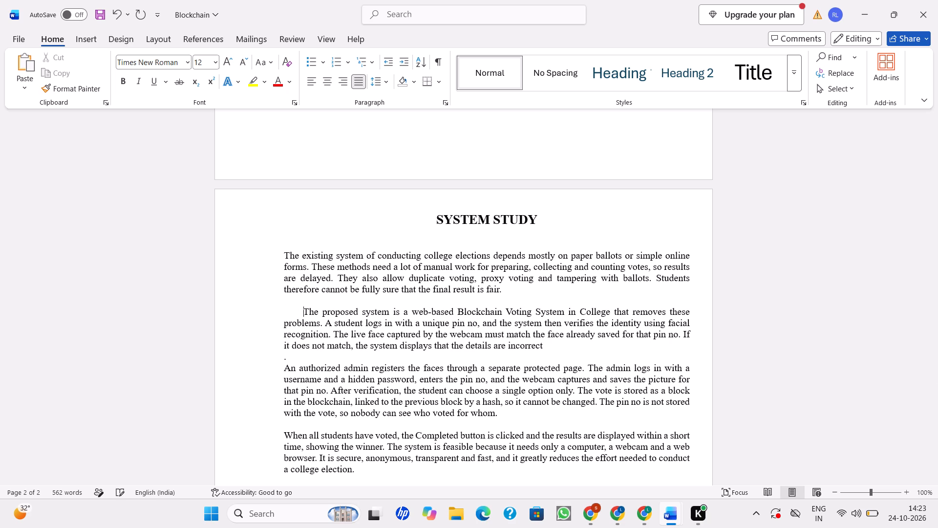
pyautogui.press('space')
pyautogui.press('space')
pyautogui.press('space')
pyautogui.press('space')
pyautogui.press('space')
pyautogui.press('space')
pyautogui.press('space')
pyautogui.press('space')
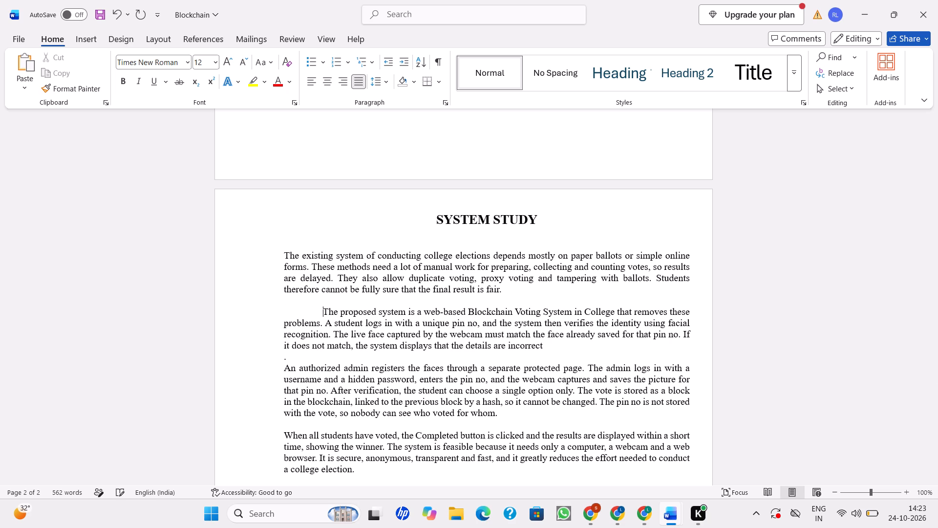
pyautogui.press('space')
pyautogui.press('space')
pyautogui.press('space')
pyautogui.press('space')
pyautogui.press('space')
pyautogui.press('space')
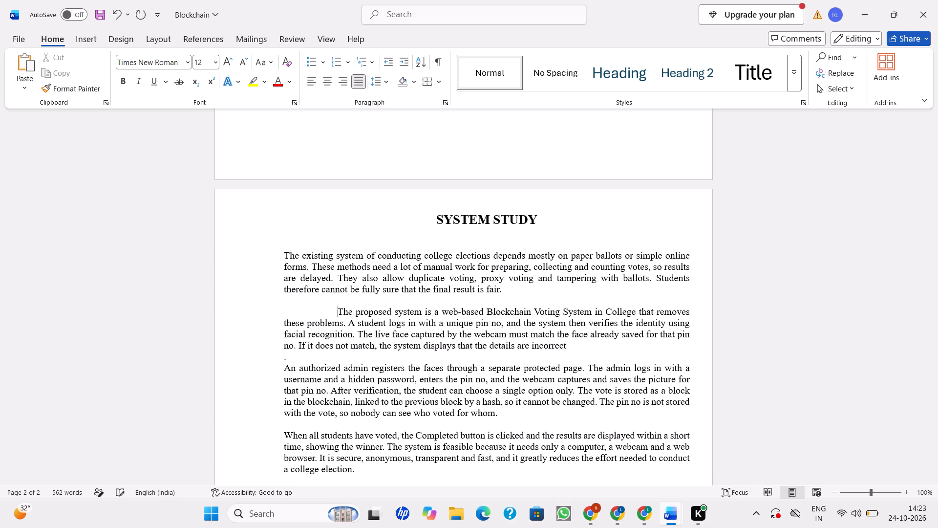
# Indent the first line of the paragraph beginning "An authorized admin" with 26 spaces.
pyautogui.click(281, 367)
pyautogui.press('space')
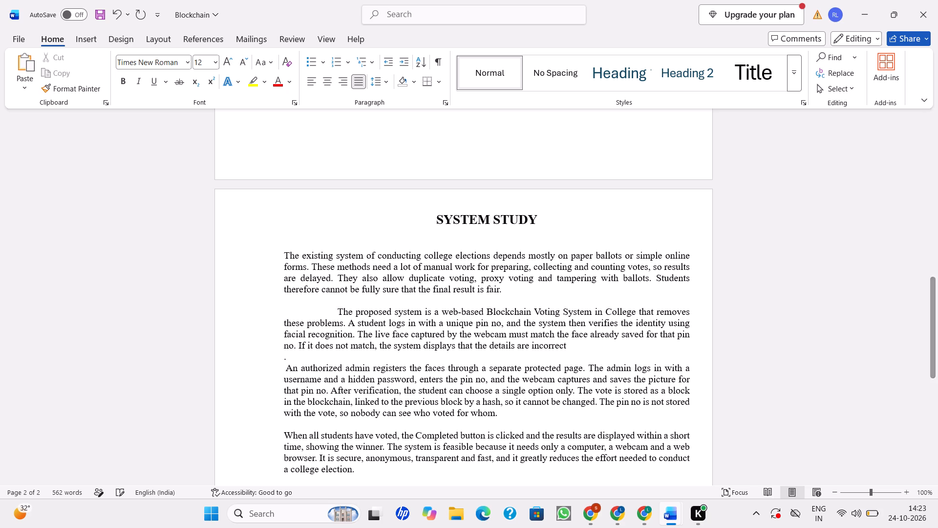
pyautogui.press('space')
pyautogui.press('space')
pyautogui.press('space')
pyautogui.press('space')
pyautogui.press('space')
pyautogui.press('space')
pyautogui.press('space')
pyautogui.press('space')
pyautogui.press('space')
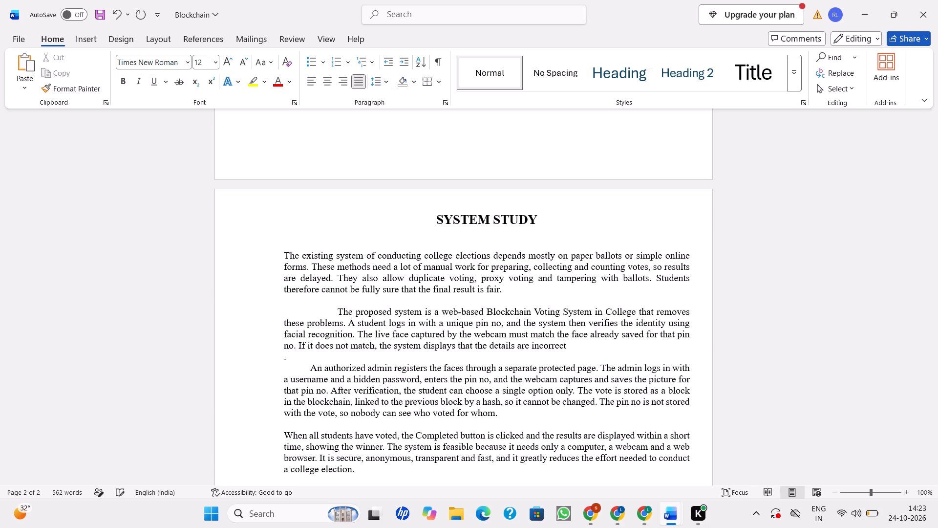
pyautogui.press('space')
pyautogui.press('space')
pyautogui.press('space')
pyautogui.press('space')
pyautogui.press('space')
pyautogui.press('space')
pyautogui.press('space')
pyautogui.press('space')
pyautogui.press('space')
pyautogui.press('space')
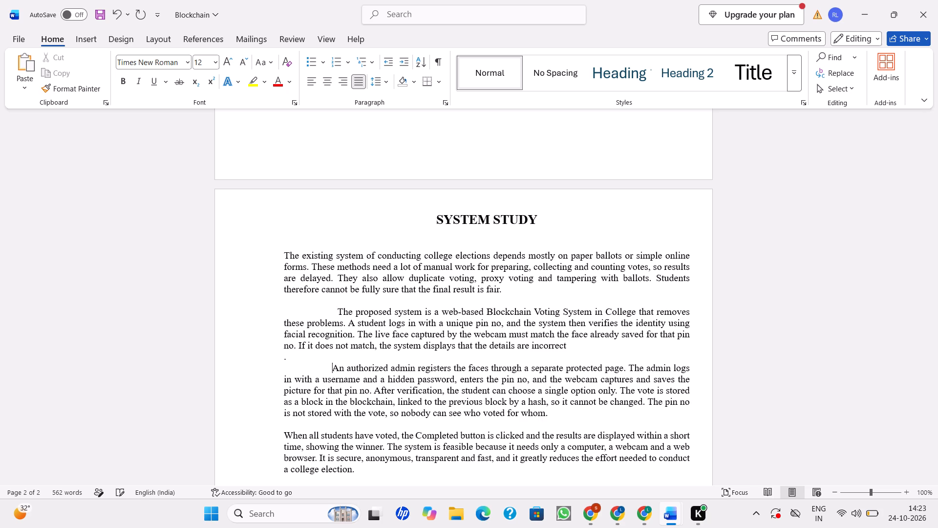
pyautogui.press('space')
pyautogui.press('space')
pyautogui.press('space')
pyautogui.press('space')
pyautogui.press('space')
pyautogui.press('space')
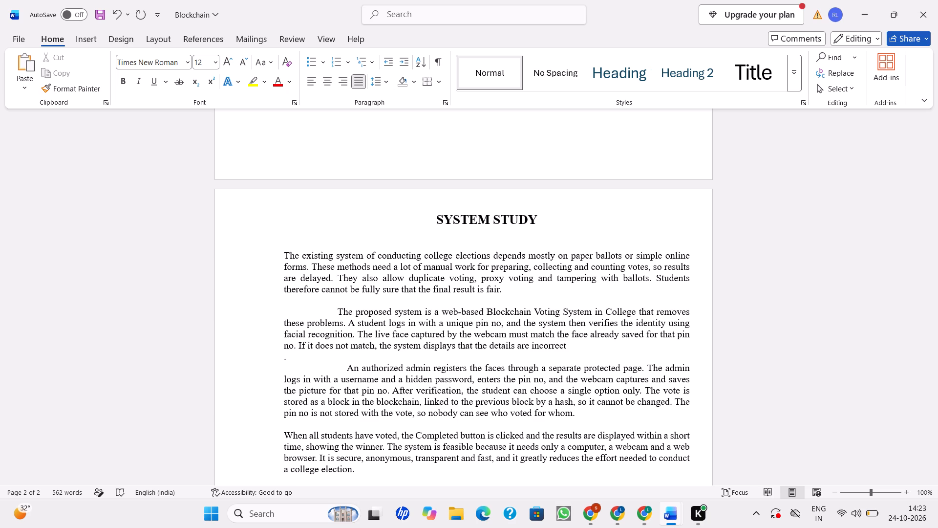
# Indent the first line of the paragraph beginning "When all students have voted" with 15 spaces.
pyautogui.click(278, 435)
pyautogui.press('space')
pyautogui.press('space')
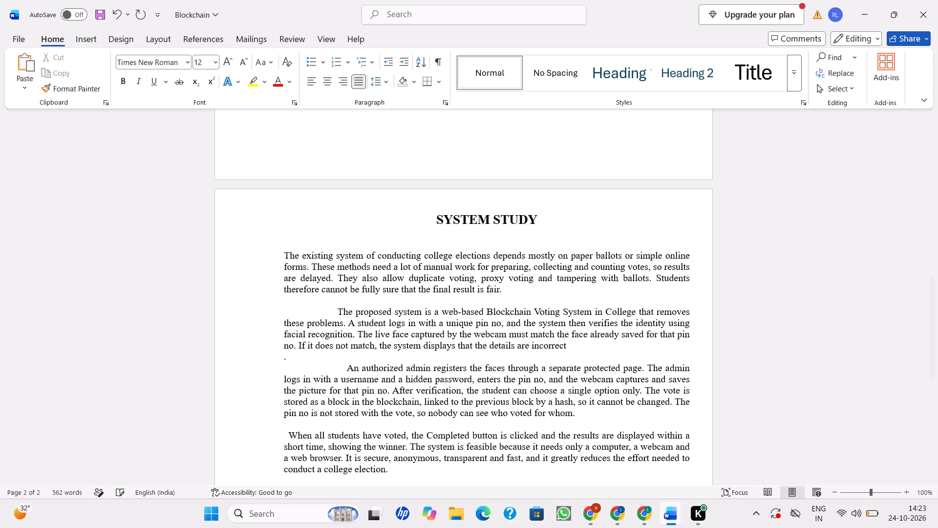
pyautogui.press('space')
pyautogui.press('space')
pyautogui.press('space')
pyautogui.press('space')
pyautogui.press('space')
pyautogui.press('space')
pyautogui.press('space')
pyautogui.press('space')
pyautogui.press('space')
pyautogui.press('space')
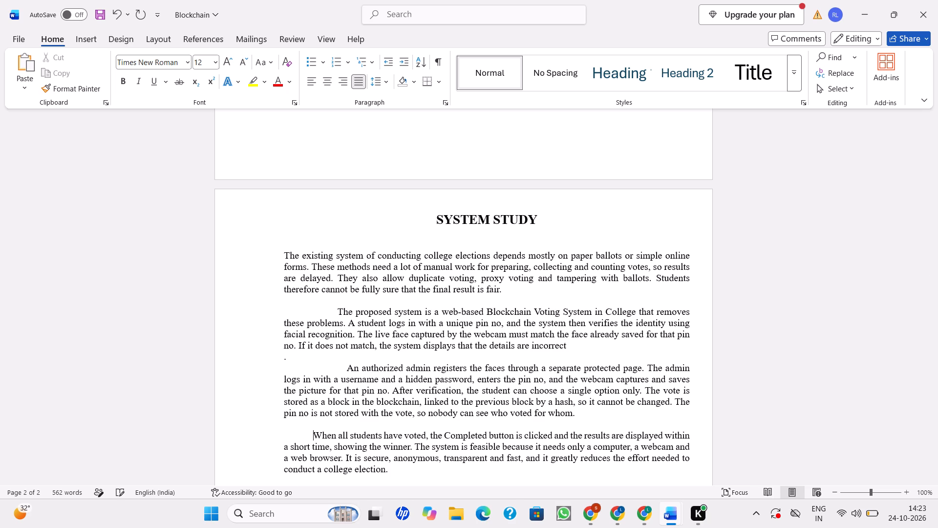
pyautogui.press('space')
pyautogui.press('space')
pyautogui.press('space')
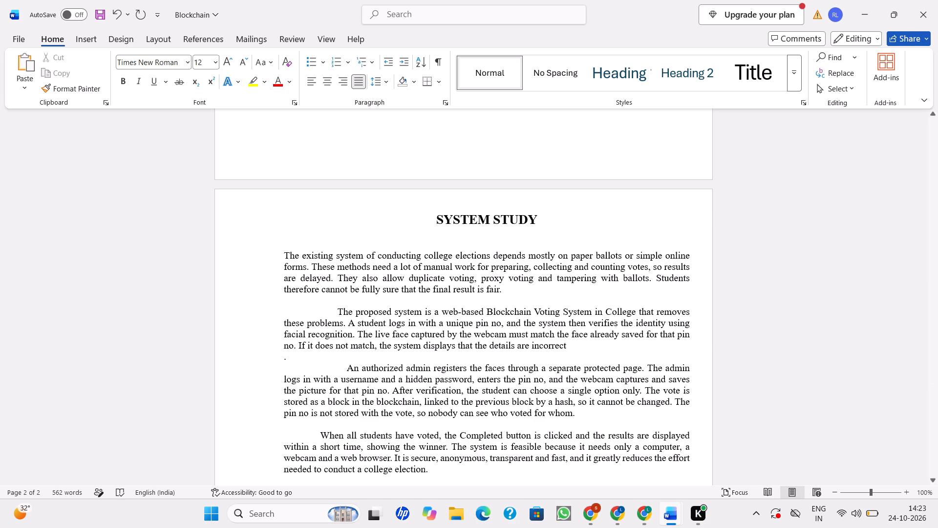
# Set the line spacing of the entire document to 1.15.
pyautogui.tripleClick(931, 476)
pyautogui.tripleClick(931, 476)
pyautogui.tripleClick(931, 476)
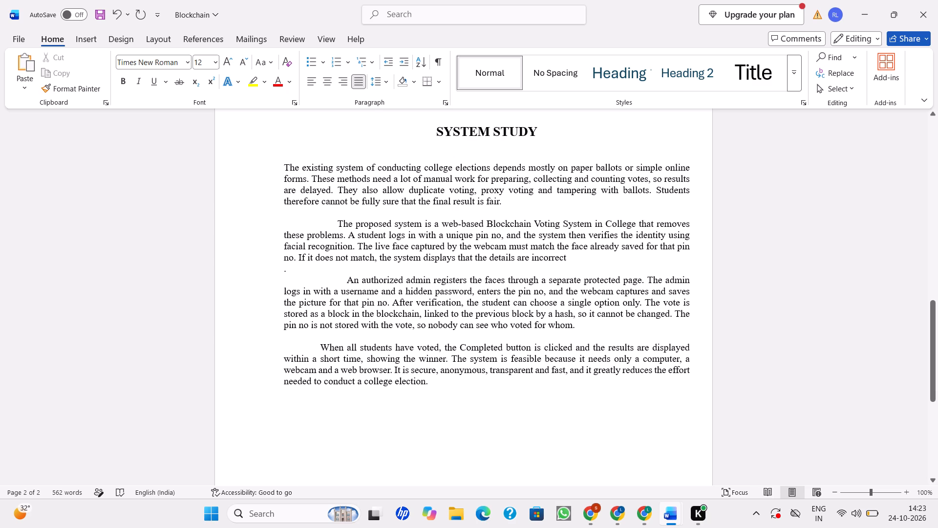
pyautogui.hotkey('ctrl', 'a')
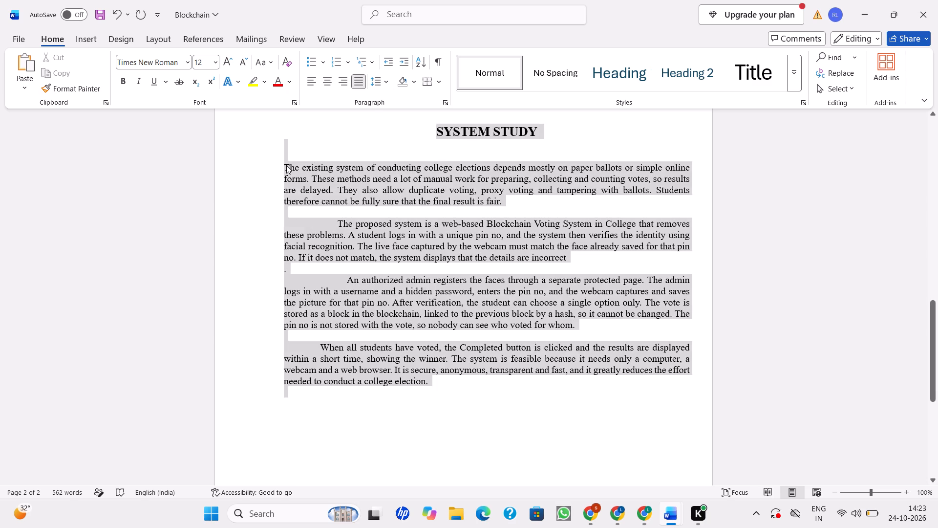
pyautogui.click(389, 84)
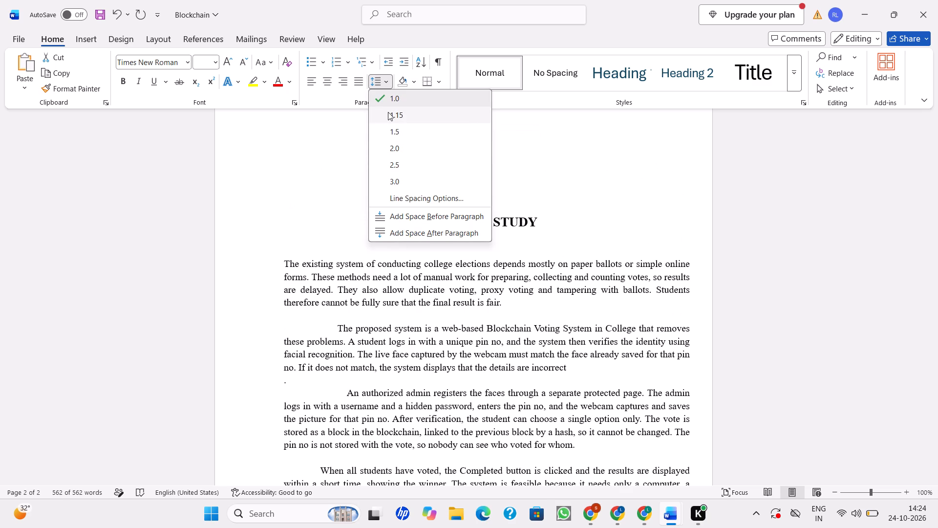
pyautogui.click(388, 112)
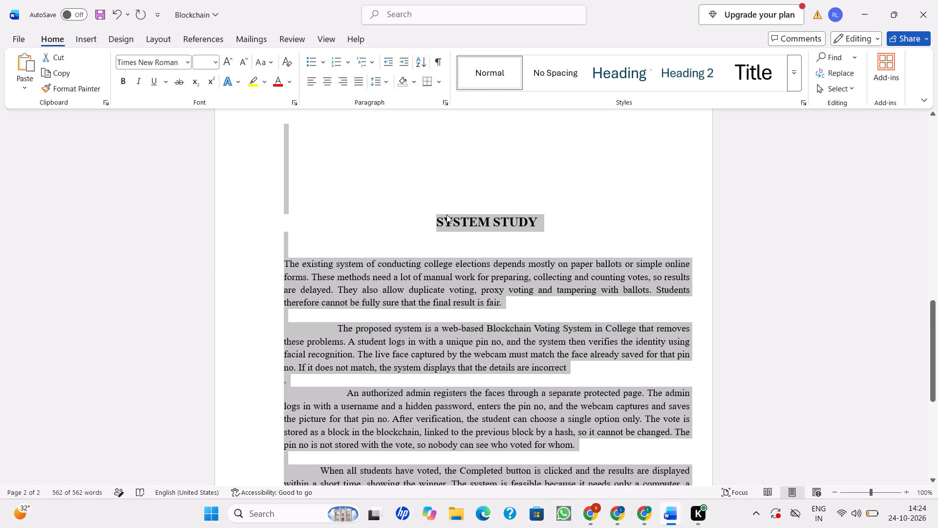
# Remove the surplus blank lines above the SYSTEM STUDY heading so it starts at the top of page 2, and centre the heading.
pyautogui.click(429, 218)
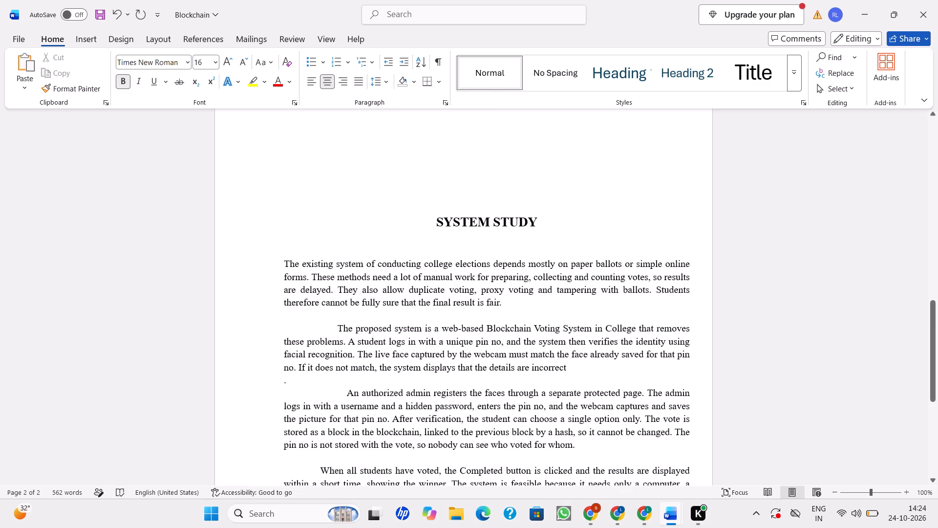
pyautogui.click(431, 224)
pyautogui.press('BackSpace')
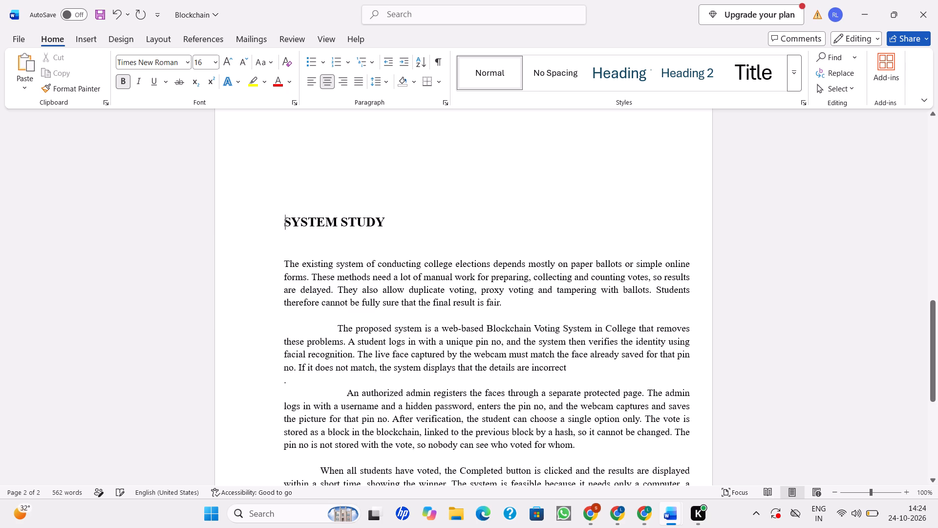
pyautogui.press('BackSpace')
pyautogui.press('BackSpace')
pyautogui.press('BackSpace')
pyautogui.press('BackSpace')
pyautogui.press('BackSpace')
pyautogui.press('BackSpace')
pyautogui.press('BackSpace')
pyautogui.press('BackSpace')
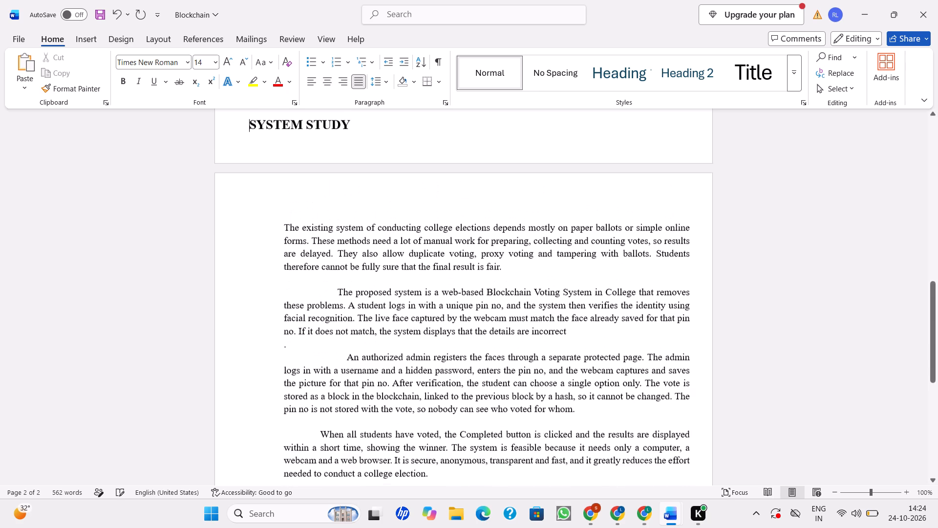
pyautogui.press('Return')
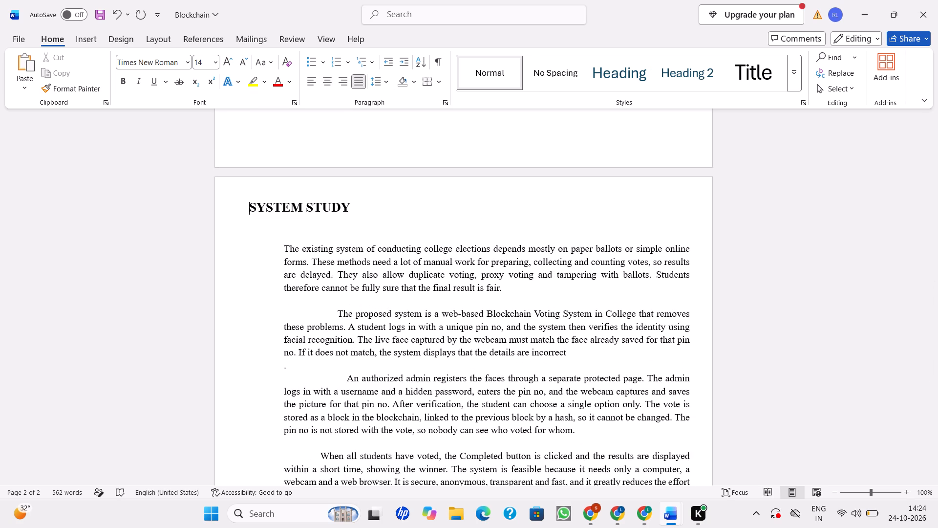
pyautogui.click(327, 80)
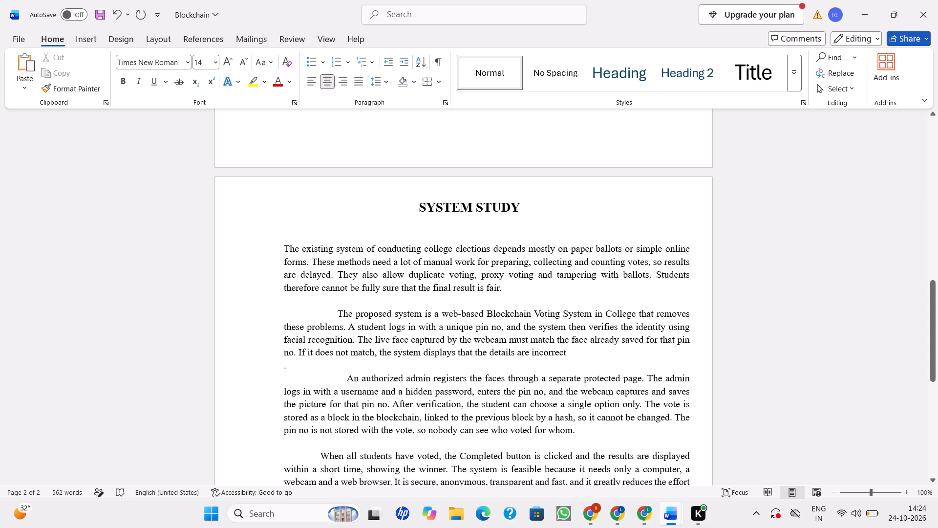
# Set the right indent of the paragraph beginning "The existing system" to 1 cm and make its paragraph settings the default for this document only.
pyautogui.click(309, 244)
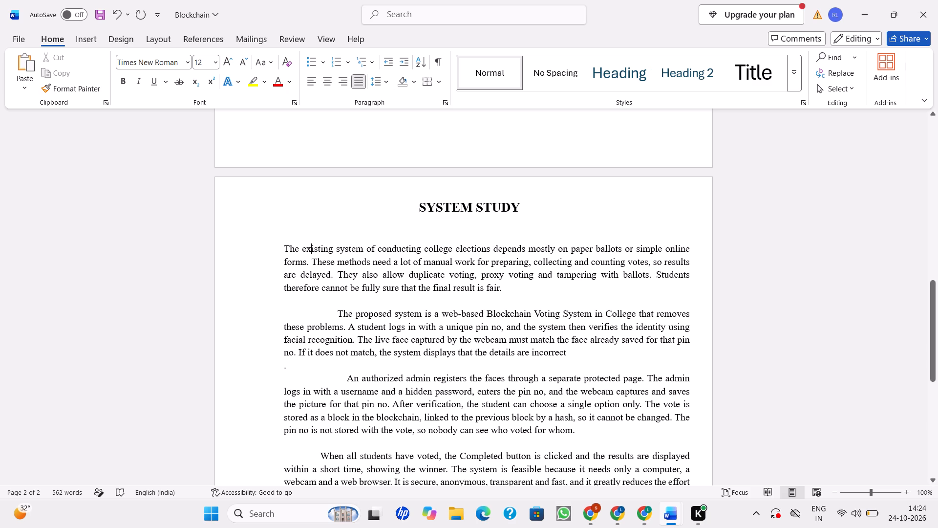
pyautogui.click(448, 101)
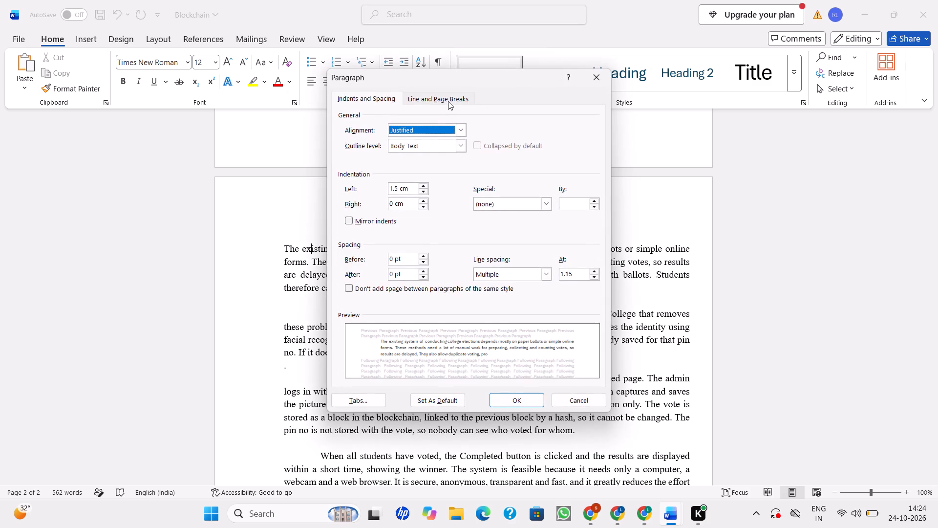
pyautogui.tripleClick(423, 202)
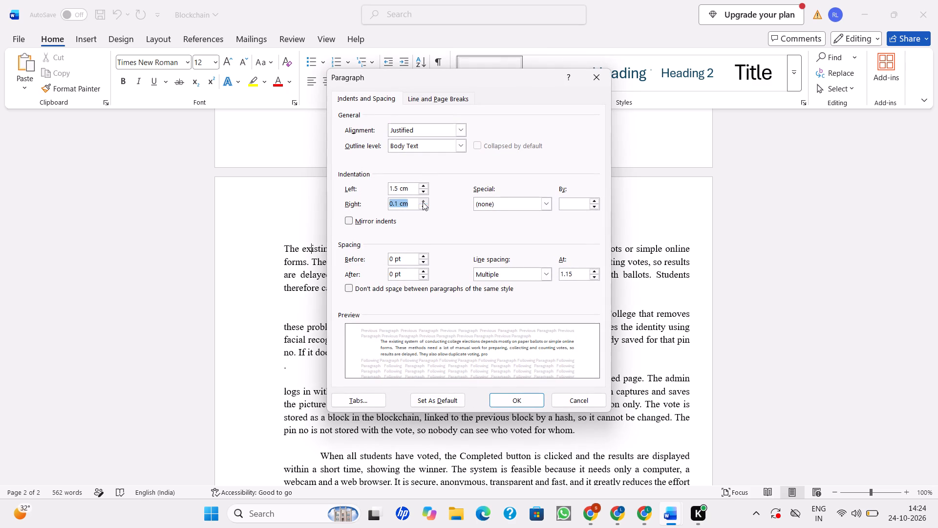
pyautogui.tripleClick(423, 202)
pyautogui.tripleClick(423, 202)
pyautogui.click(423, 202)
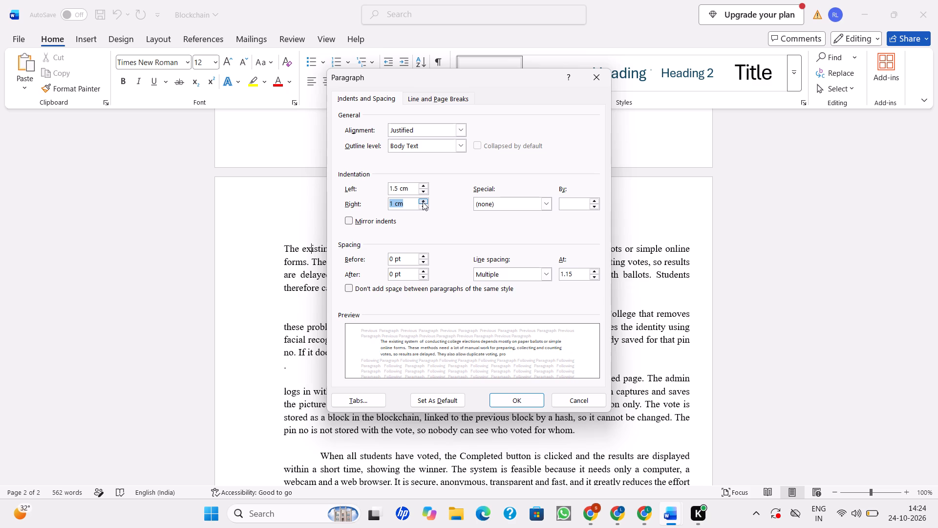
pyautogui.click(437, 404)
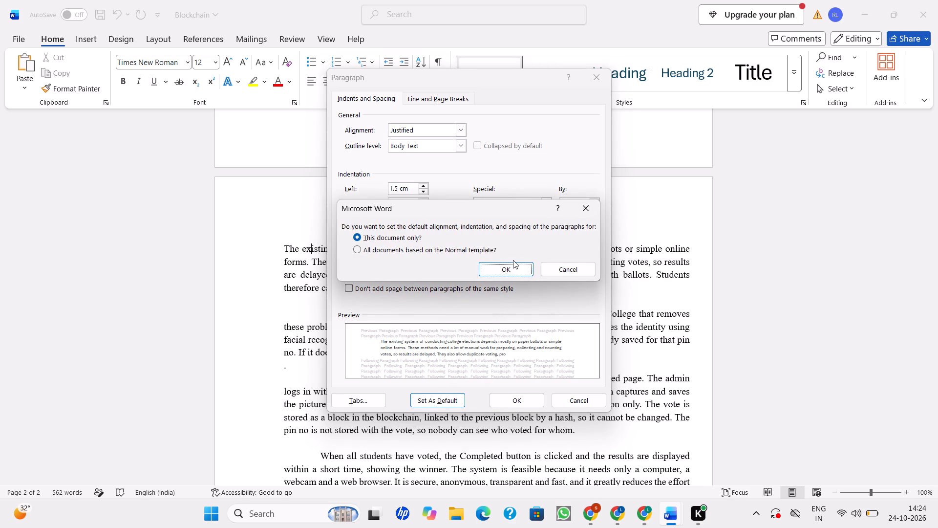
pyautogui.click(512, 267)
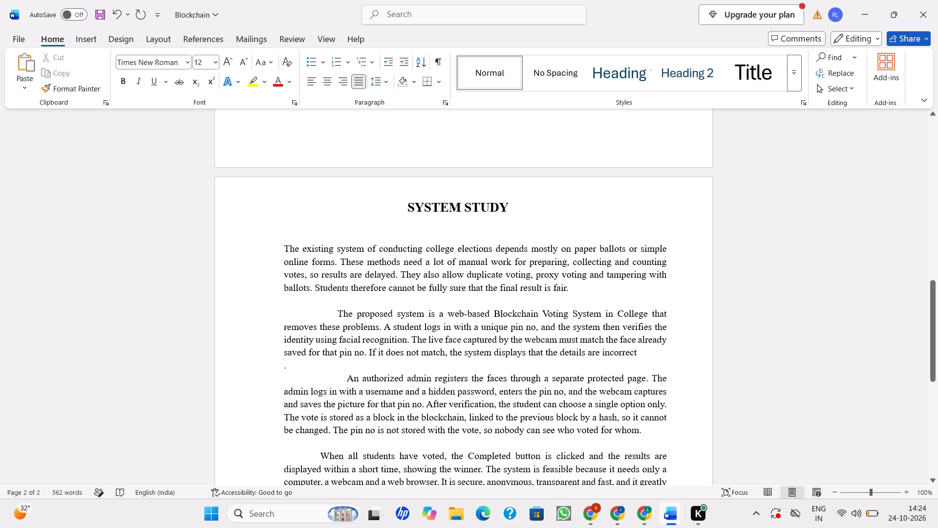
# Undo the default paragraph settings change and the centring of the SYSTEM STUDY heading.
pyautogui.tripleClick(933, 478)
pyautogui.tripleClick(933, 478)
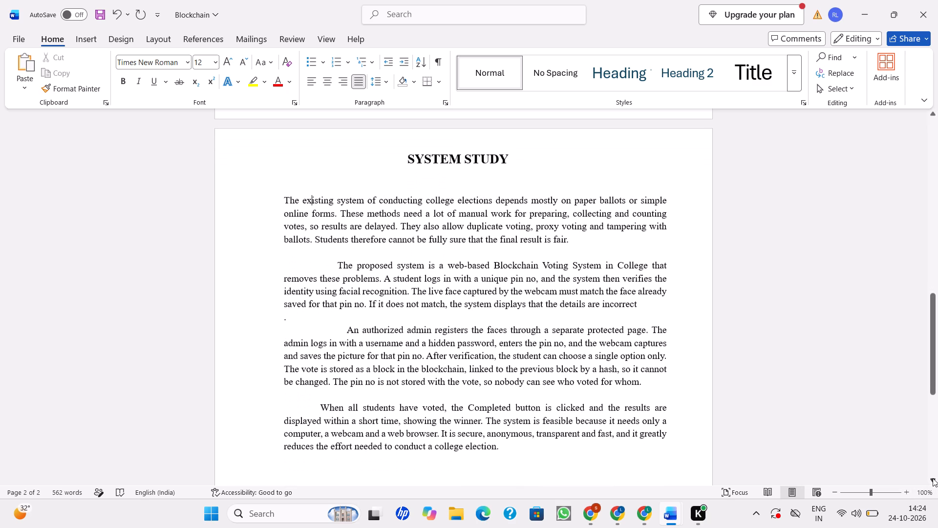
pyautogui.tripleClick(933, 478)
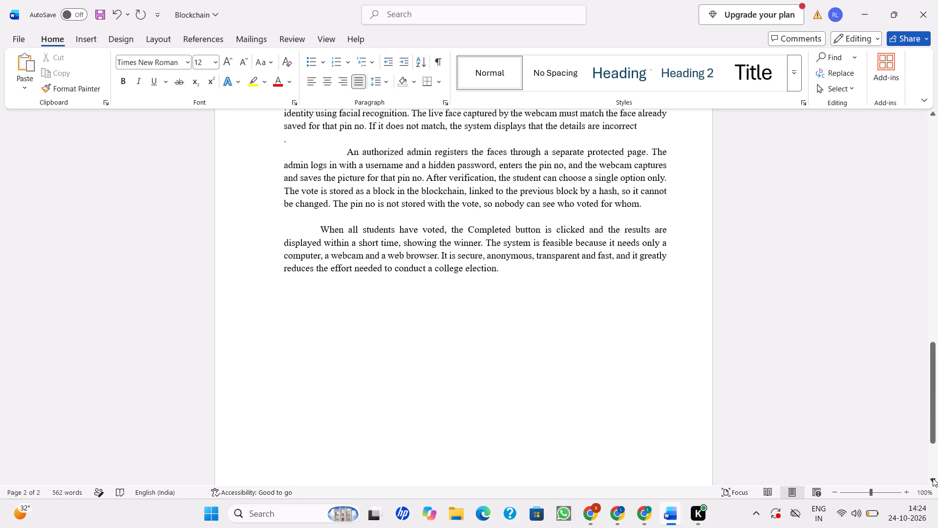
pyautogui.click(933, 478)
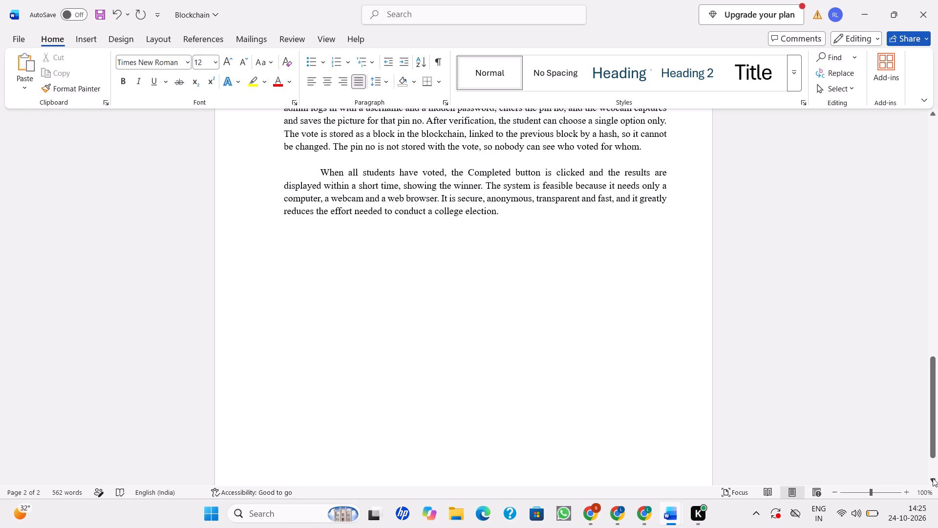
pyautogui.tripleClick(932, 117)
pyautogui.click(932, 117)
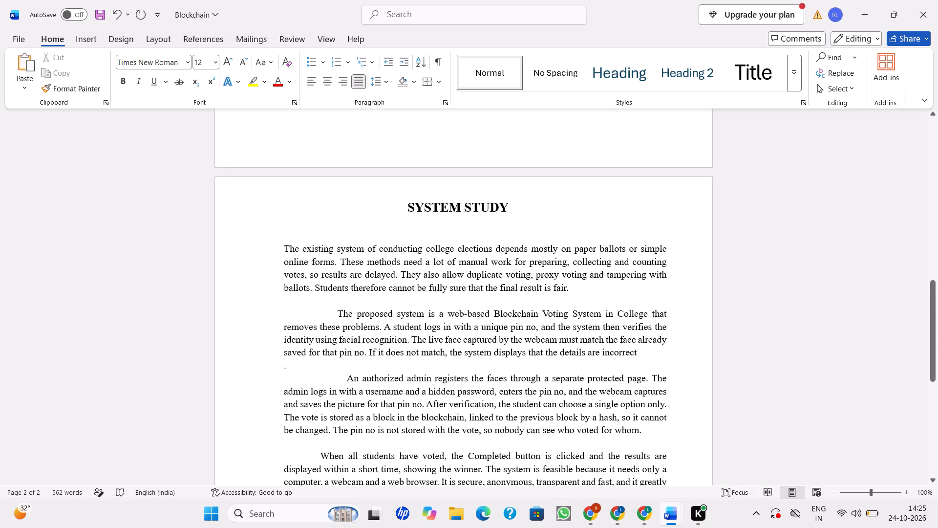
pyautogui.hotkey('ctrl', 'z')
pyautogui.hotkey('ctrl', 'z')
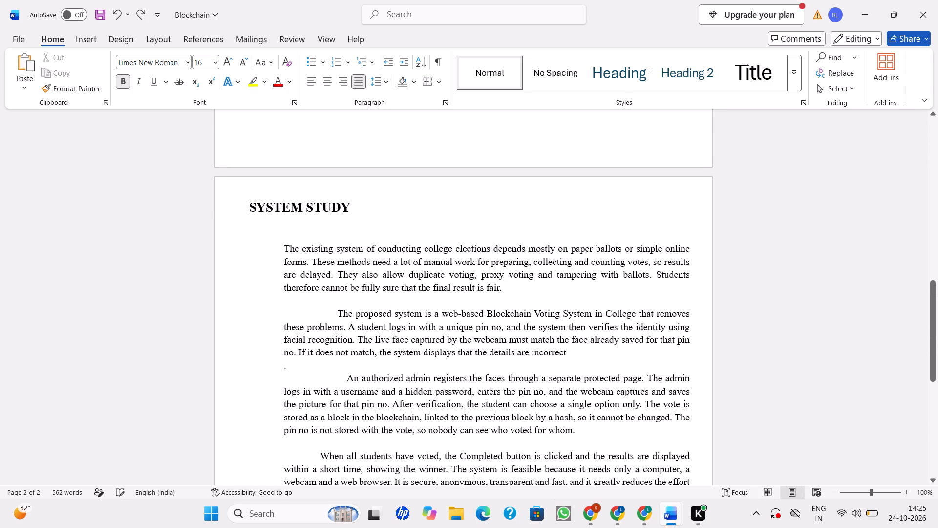
# Centre the SYSTEM STUDY heading on its own line at the top of page 2, without any stray characters.
pyautogui.write('ZZ')
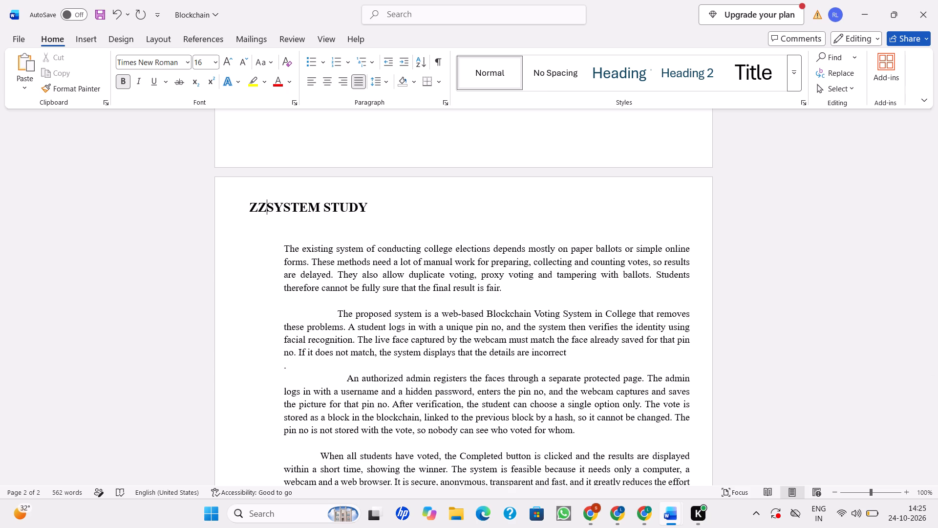
pyautogui.press('BackSpace')
pyautogui.press('BackSpace')
pyautogui.press('BackSpace')
pyautogui.press('space')
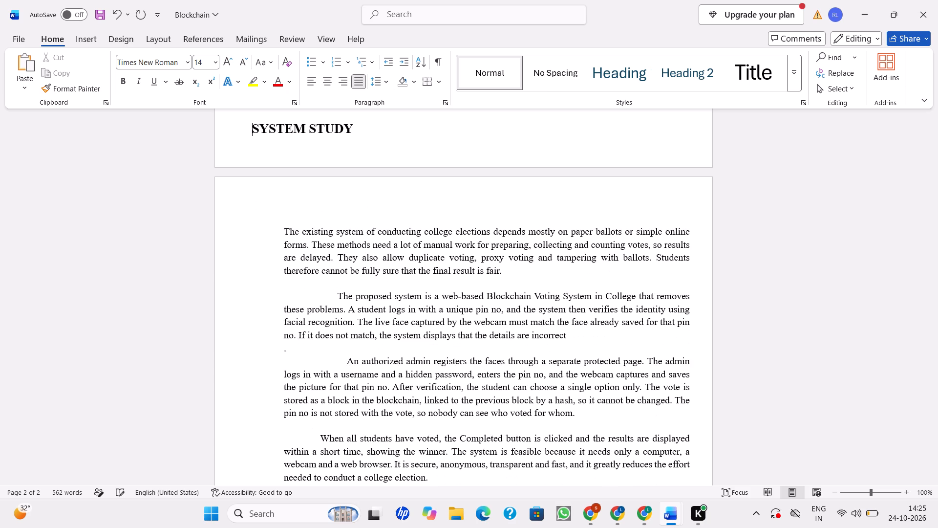
pyautogui.press('Return')
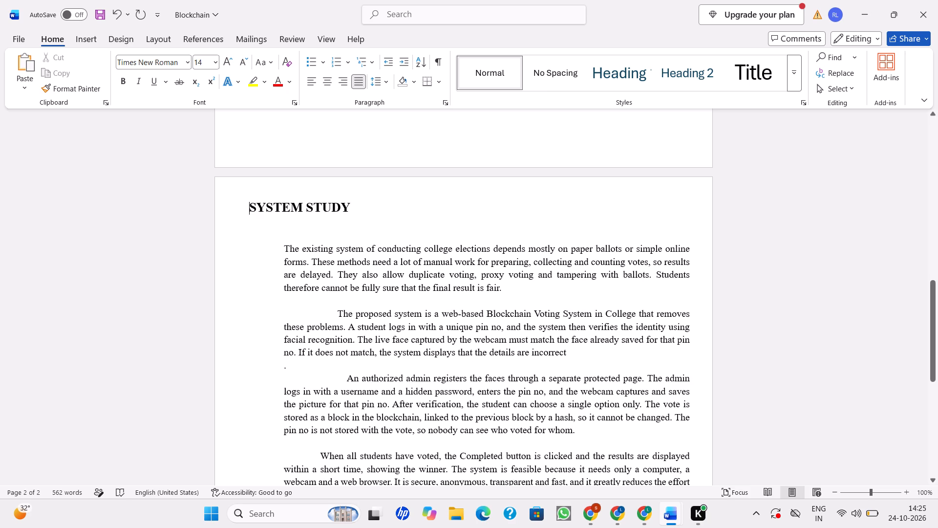
pyautogui.click(326, 76)
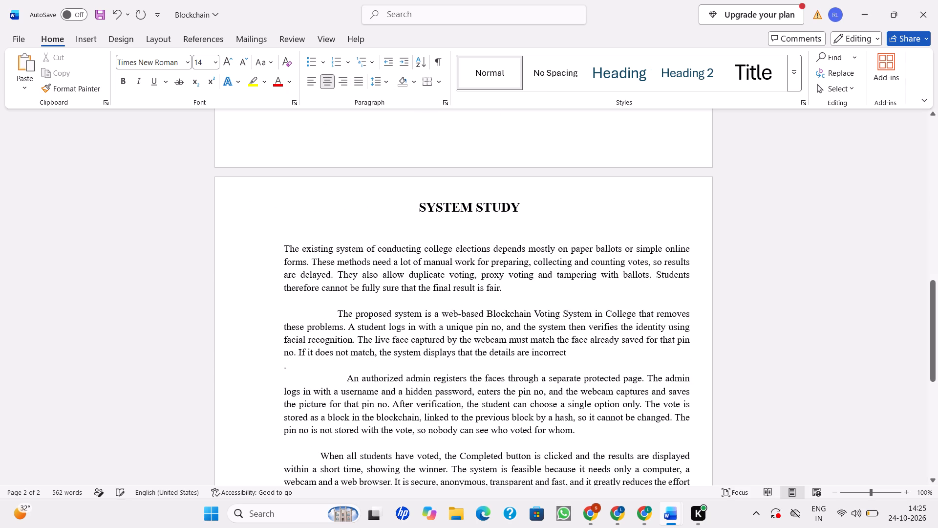
# Delete all body paragraphs below the SYSTEM STUDY heading and remove the left indent of the remaining empty line.
pyautogui.click(280, 247)
pyautogui.moveTo(280, 247); pyautogui.dragTo(731, 473)
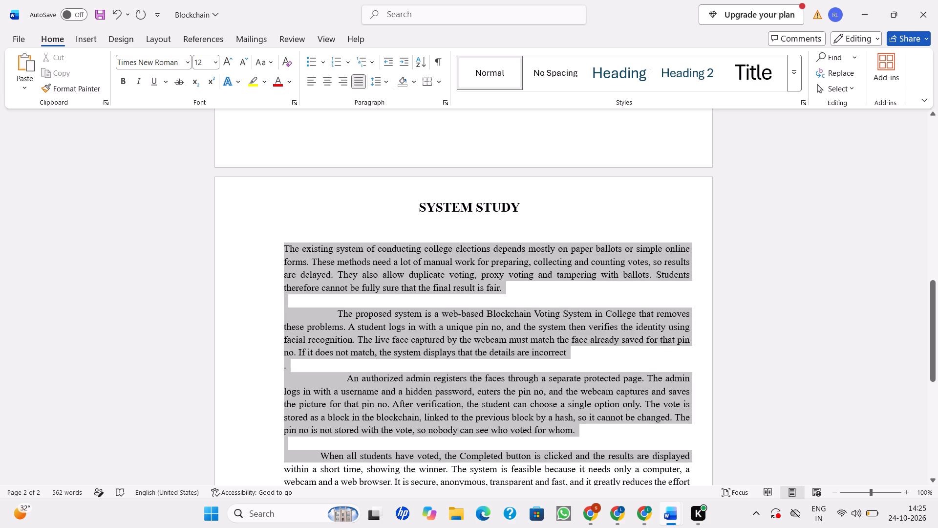
pyautogui.moveTo(731, 473); pyautogui.dragTo(732, 527)
pyautogui.press('BackSpace')
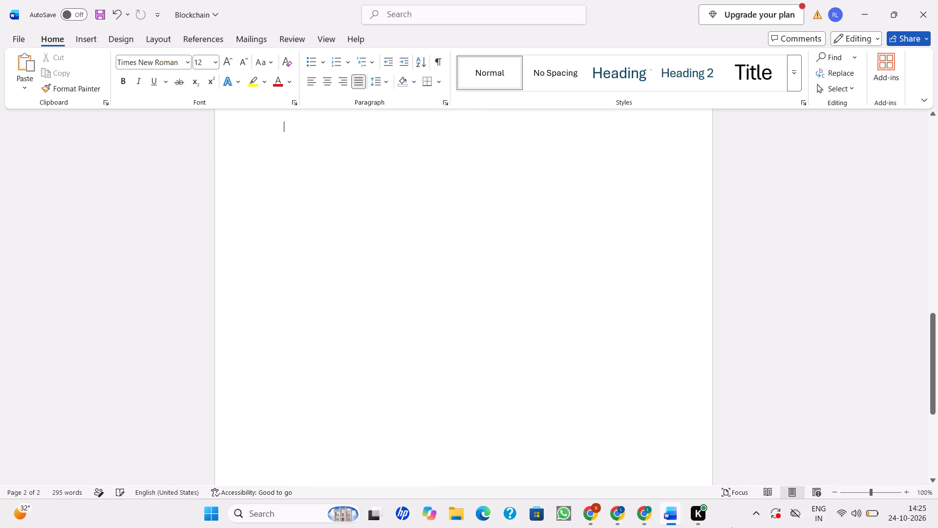
pyautogui.press('BackSpace')
pyautogui.tripleClick(932, 114)
pyautogui.tripleClick(932, 114)
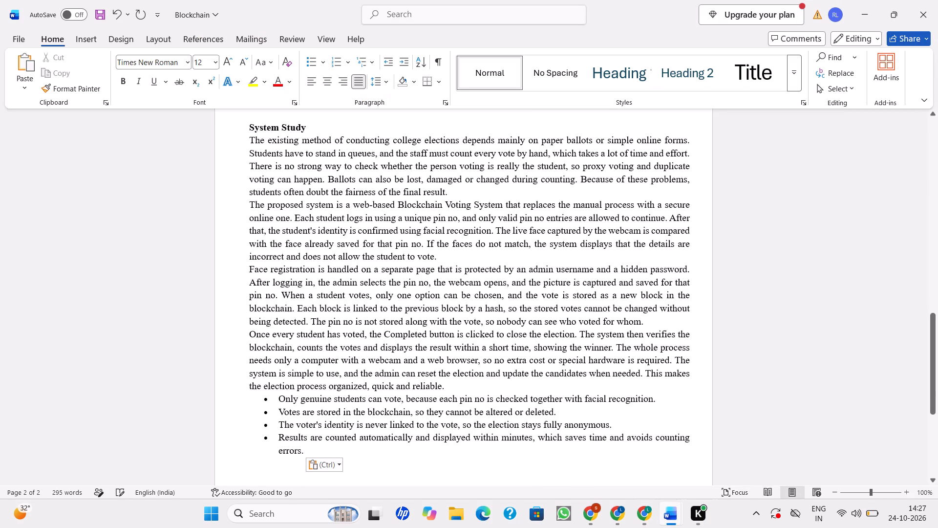
# Delete the duplicate bold "System Study" title line above the pasted paragraphs.
pyautogui.click(321, 129)
pyautogui.hotkey('ctrl', 'BackSpace')
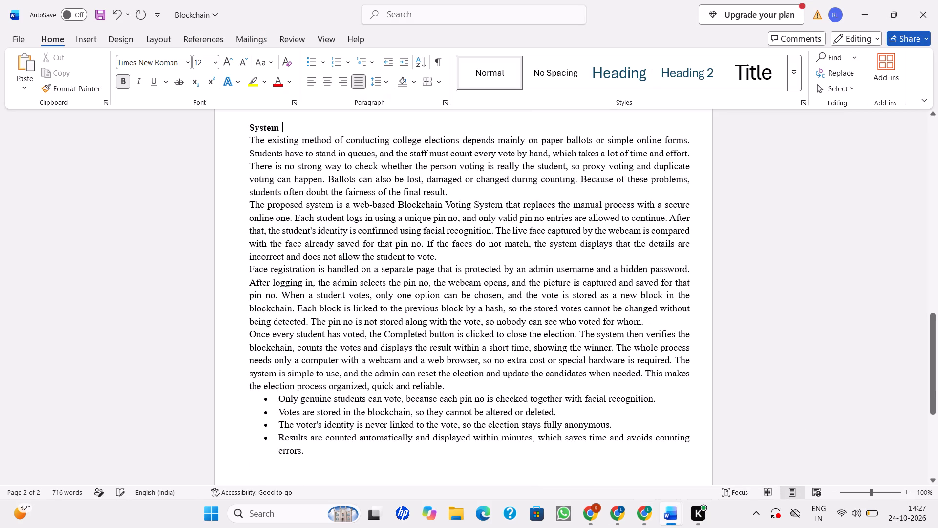
pyautogui.hotkey('ctrl', 'BackSpace')
pyautogui.hotkey('ctrl', 'BackSpace')
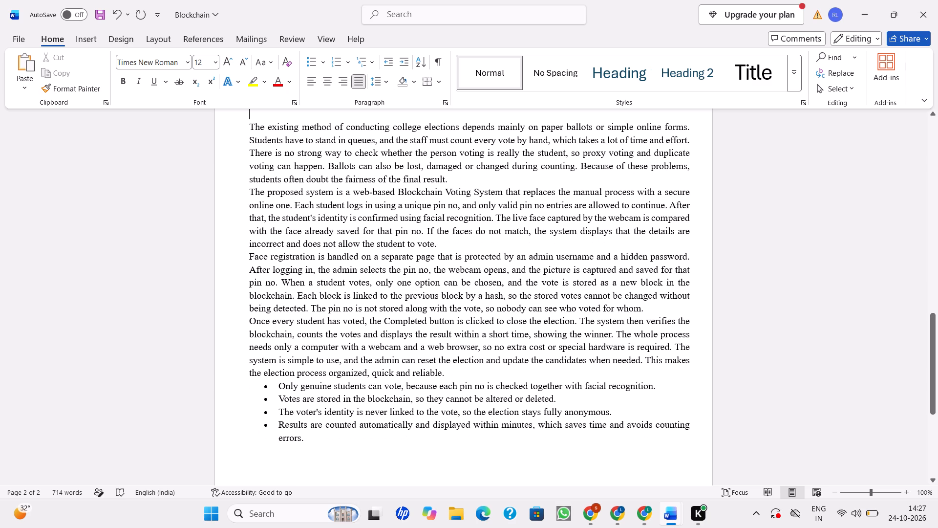
# Insert a blank line after each of the four pasted system study paragraphs, including before the bullet list.
pyautogui.click(452, 184)
pyautogui.press('Return')
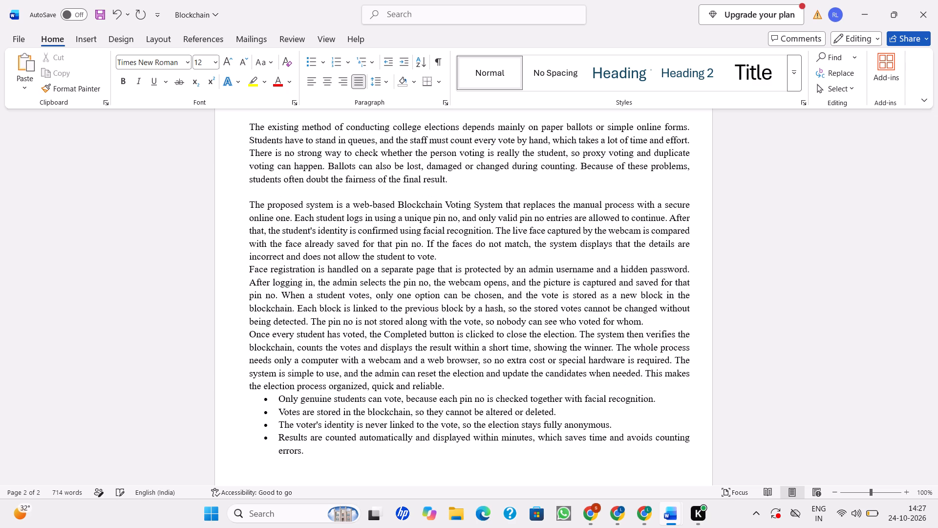
pyautogui.click(452, 260)
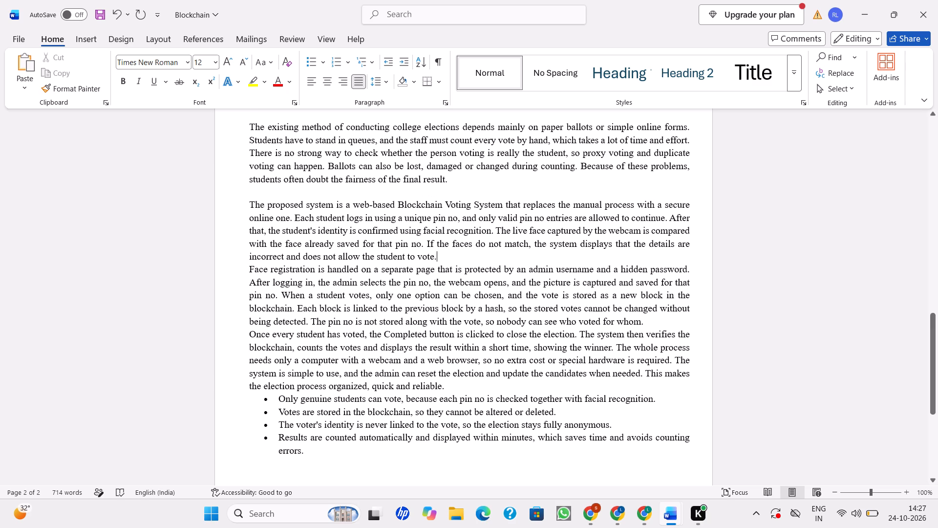
pyautogui.press('Return')
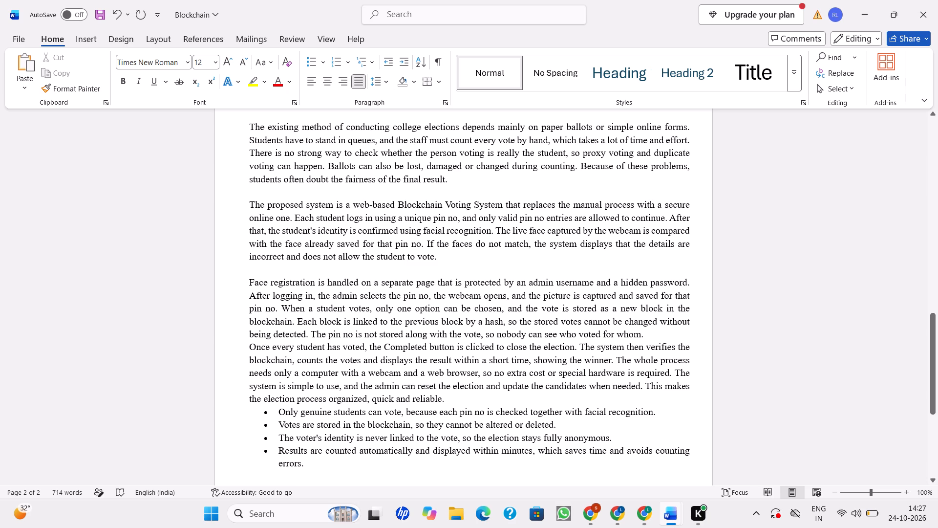
pyautogui.click(647, 339)
pyautogui.press('Return')
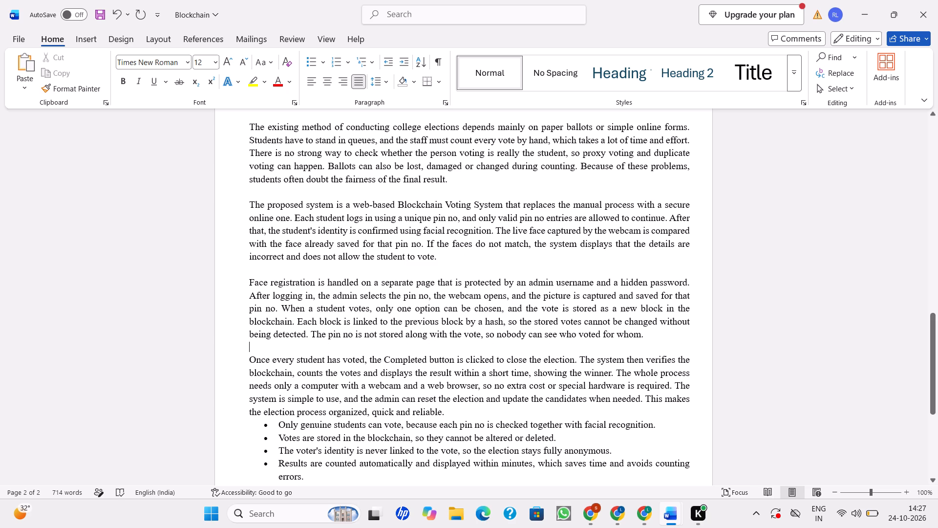
pyautogui.click(455, 412)
pyautogui.press('Return')
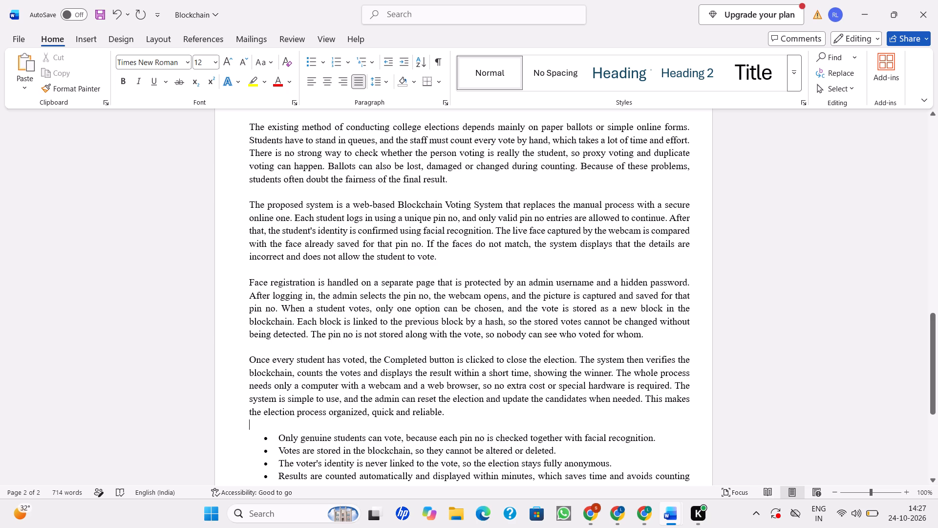
# Insert a blank line without a bullet after the first benefit, the one ending in "facial recognition.".
pyautogui.click(932, 115)
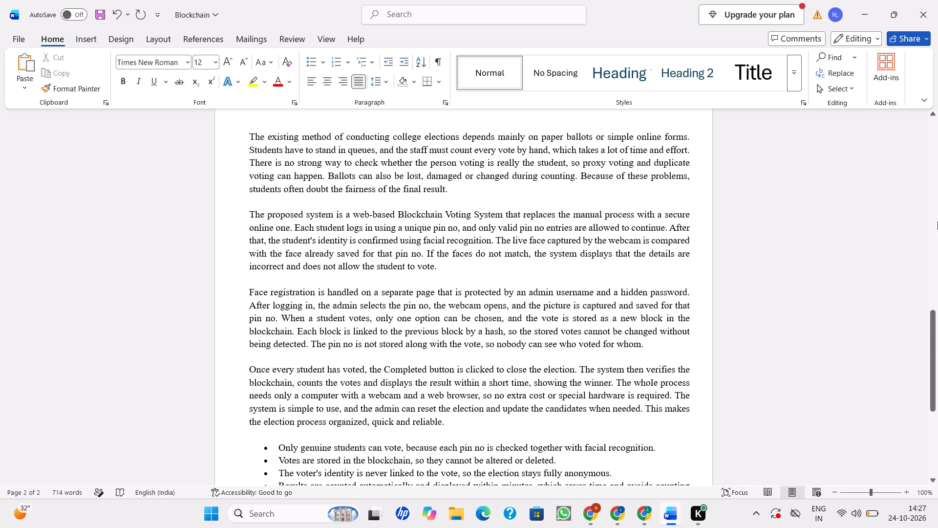
pyautogui.tripleClick(931, 477)
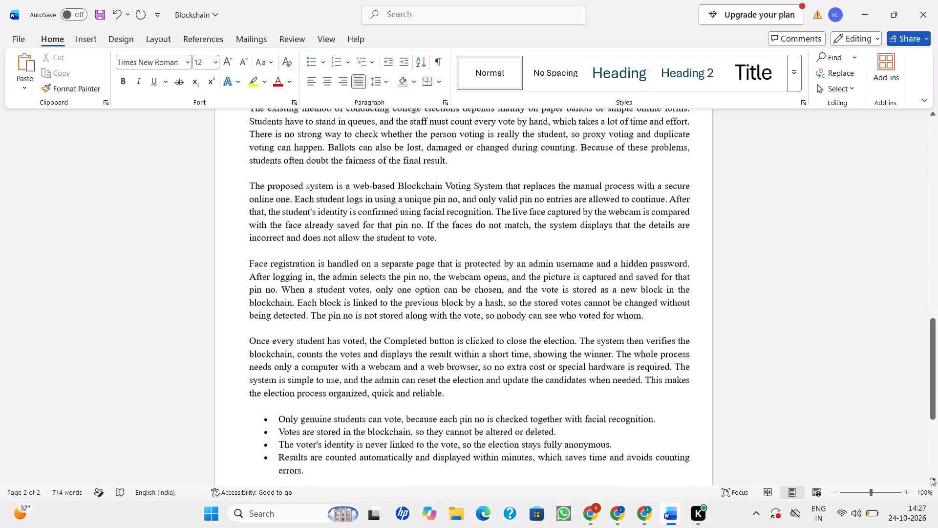
pyautogui.tripleClick(931, 477)
pyautogui.tripleClick(931, 477)
pyautogui.tripleClick(931, 477)
pyautogui.tripleClick(931, 477)
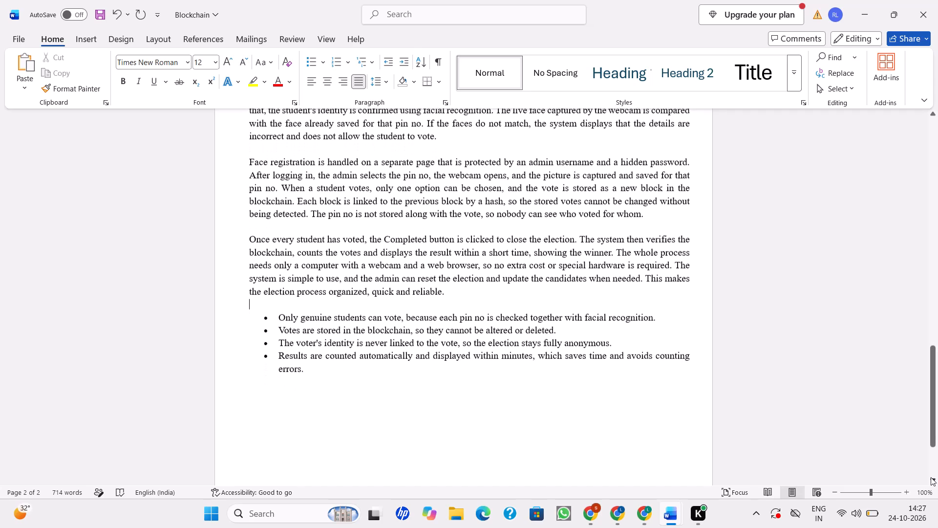
pyautogui.tripleClick(931, 477)
pyautogui.tripleClick(931, 477)
pyautogui.tripleClick(931, 477)
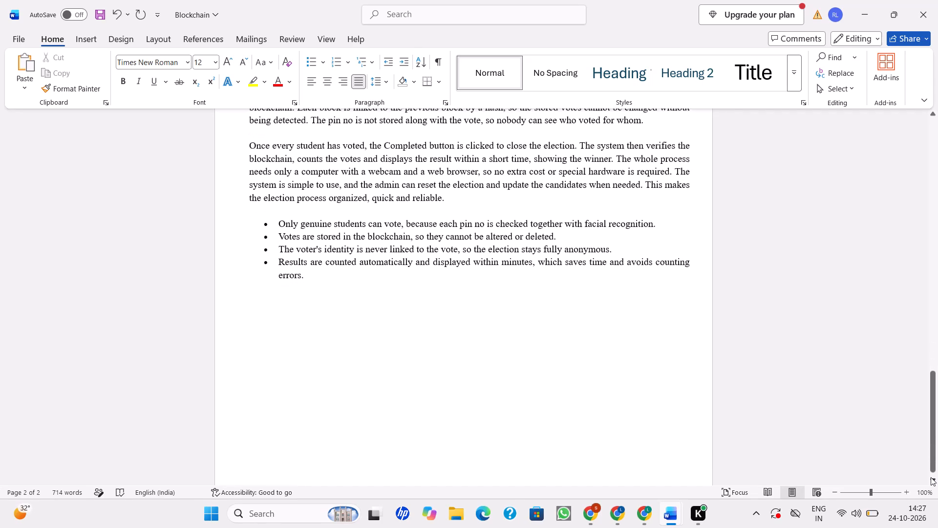
pyautogui.tripleClick(931, 477)
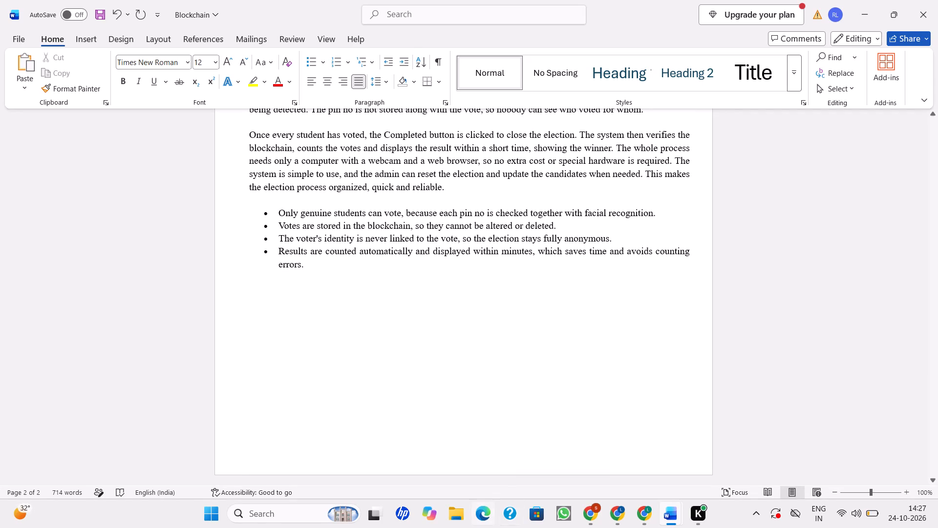
pyautogui.click(659, 213)
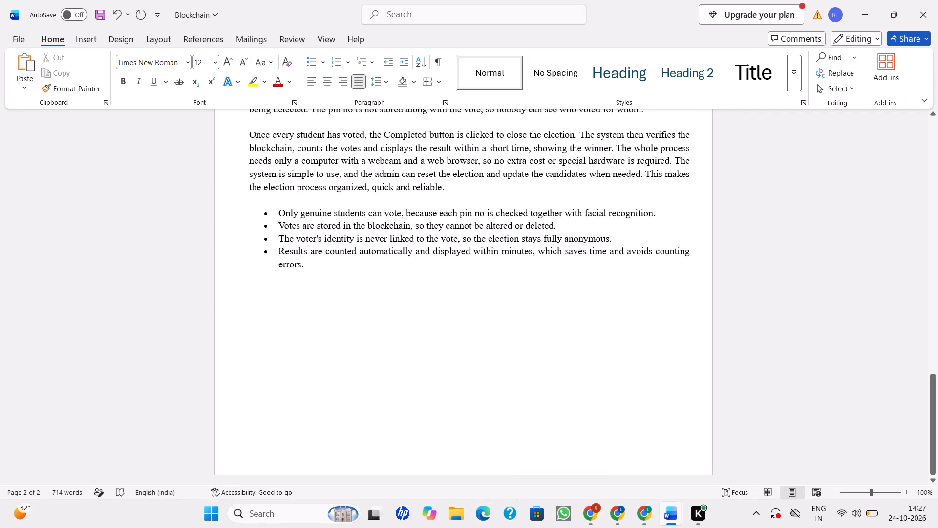
pyautogui.press('Return')
pyautogui.click(659, 213)
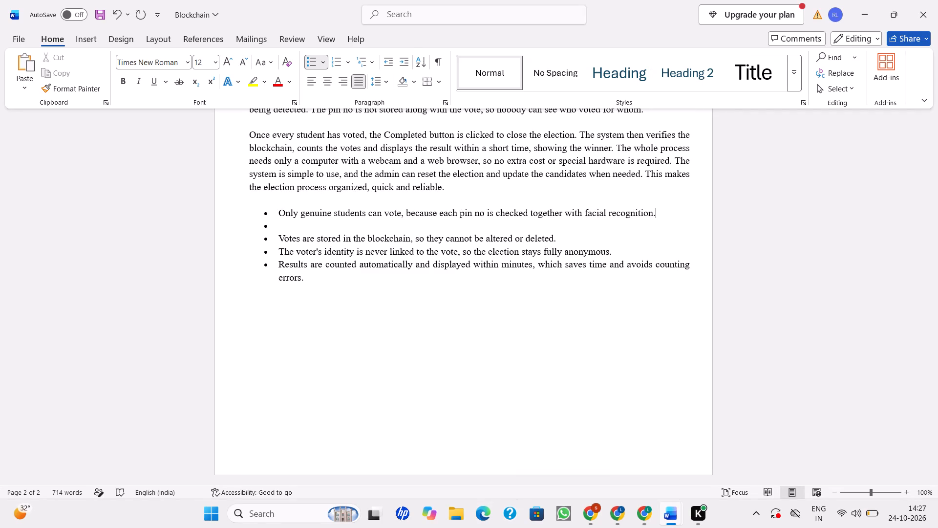
pyautogui.press('BackSpace')
pyautogui.press('BackSpace')
pyautogui.hotkey('ctrl', 'z')
pyautogui.hotkey('ctrl', 'z')
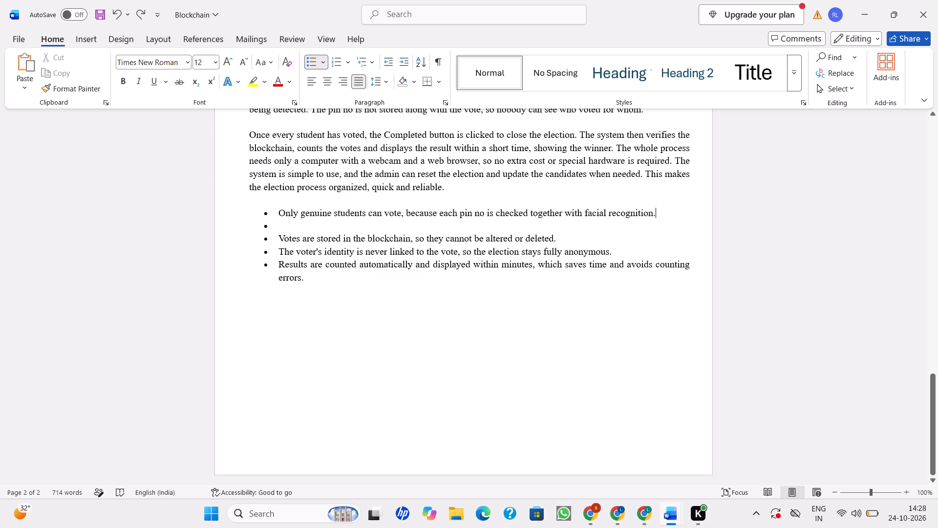
pyautogui.click(267, 228)
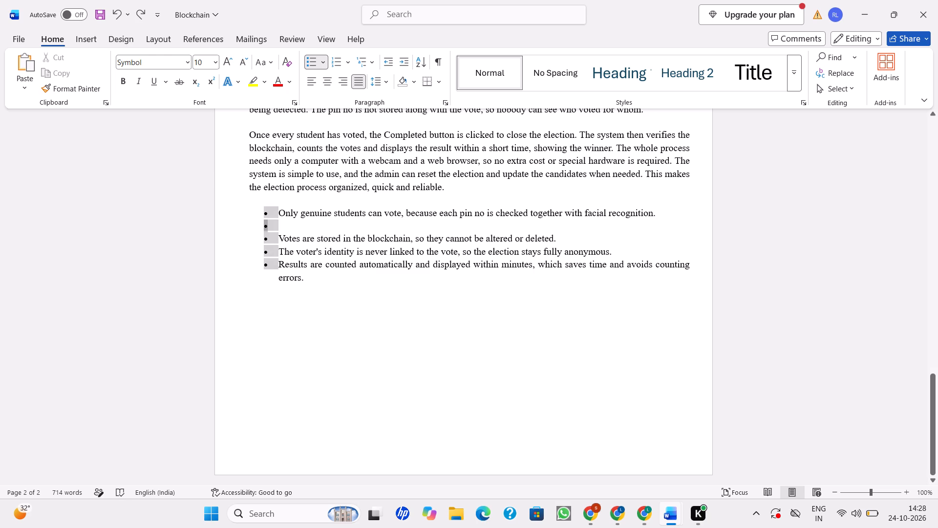
pyautogui.click(285, 220)
pyautogui.press('BackSpace')
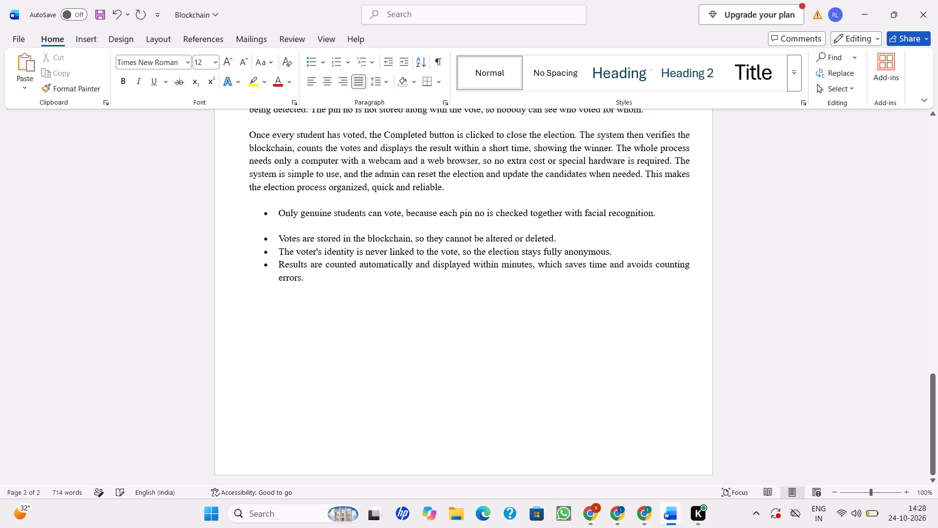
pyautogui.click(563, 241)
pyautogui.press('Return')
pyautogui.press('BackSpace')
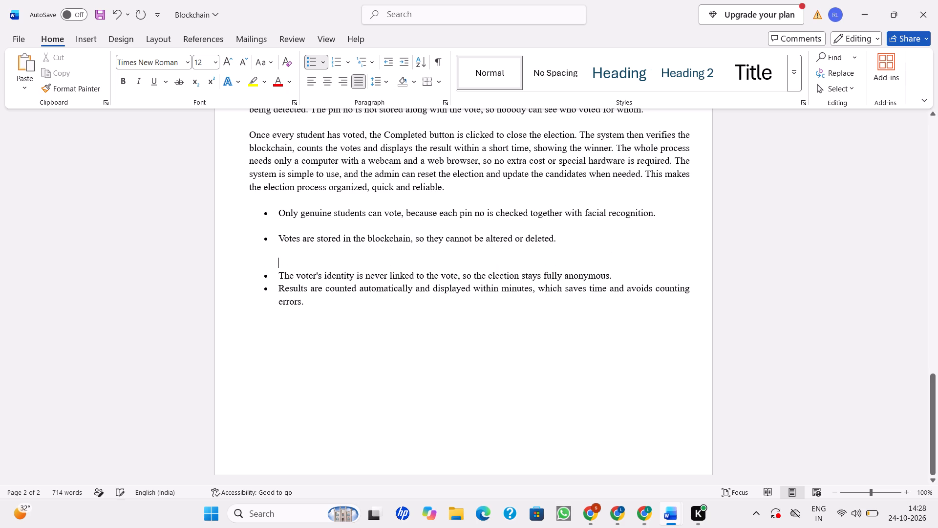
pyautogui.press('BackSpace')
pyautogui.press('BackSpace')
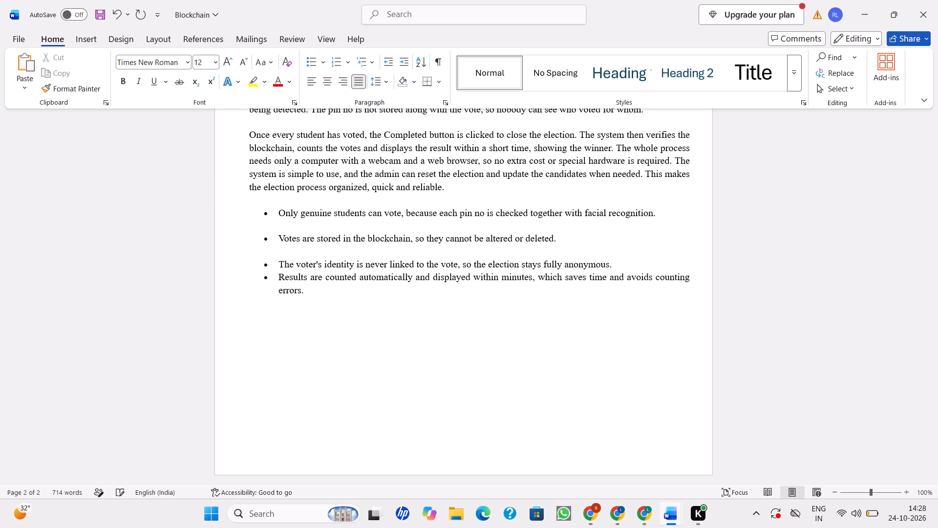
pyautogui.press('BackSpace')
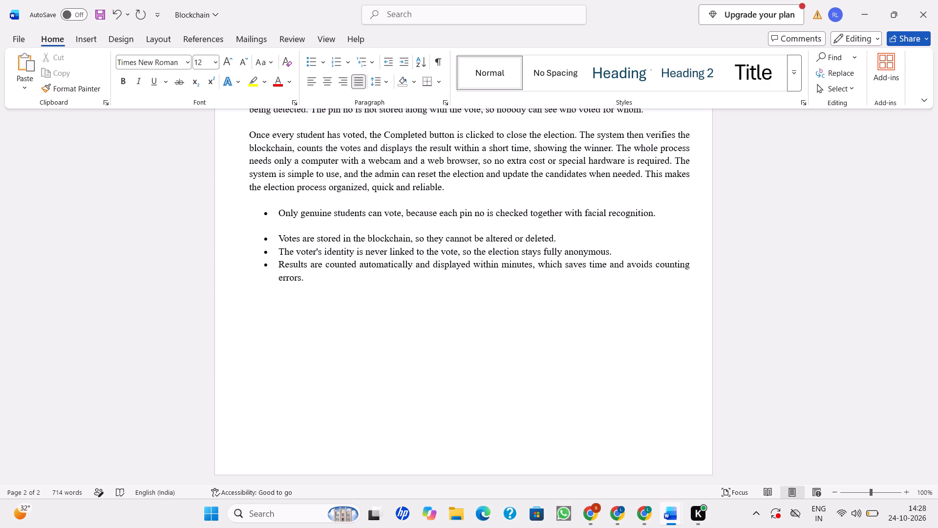
# Insert a blank line without a bullet after the second benefit, the one ending in "altered or deleted.".
pyautogui.press('Return')
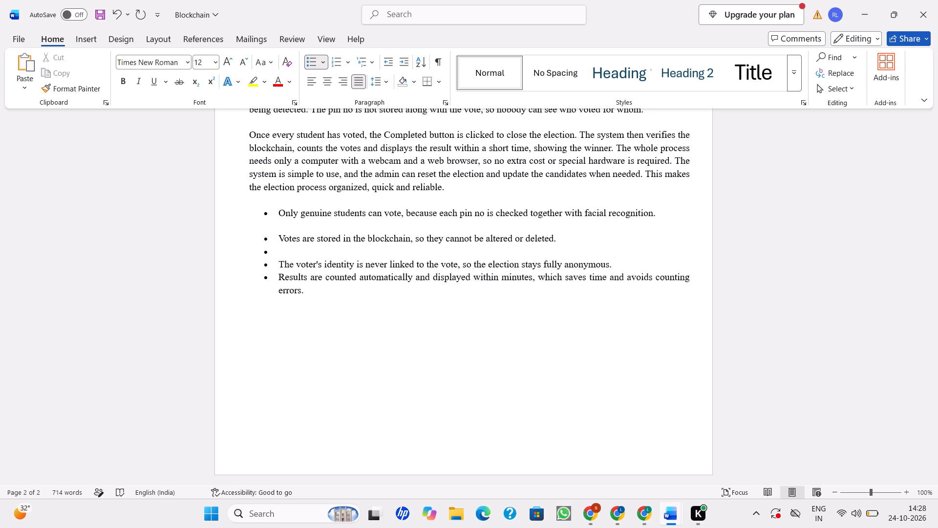
pyautogui.press('BackSpace')
pyautogui.press('BackSpace')
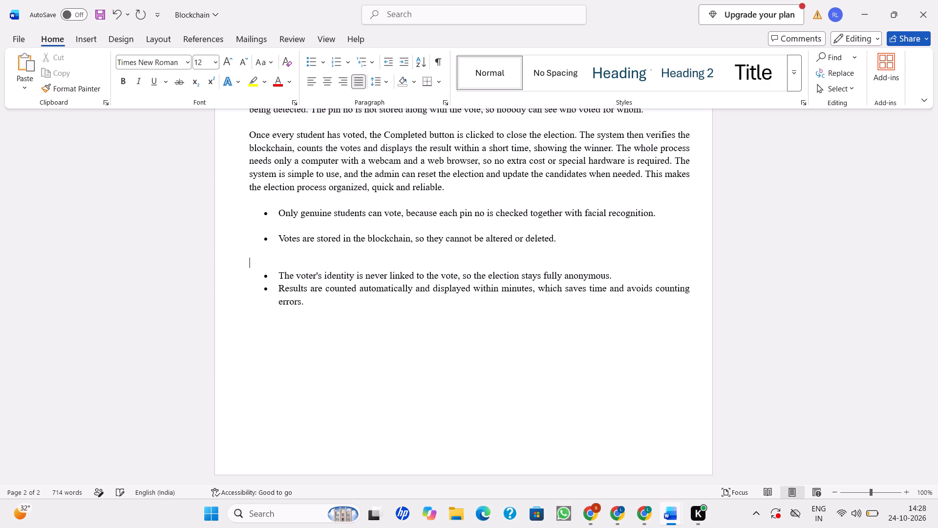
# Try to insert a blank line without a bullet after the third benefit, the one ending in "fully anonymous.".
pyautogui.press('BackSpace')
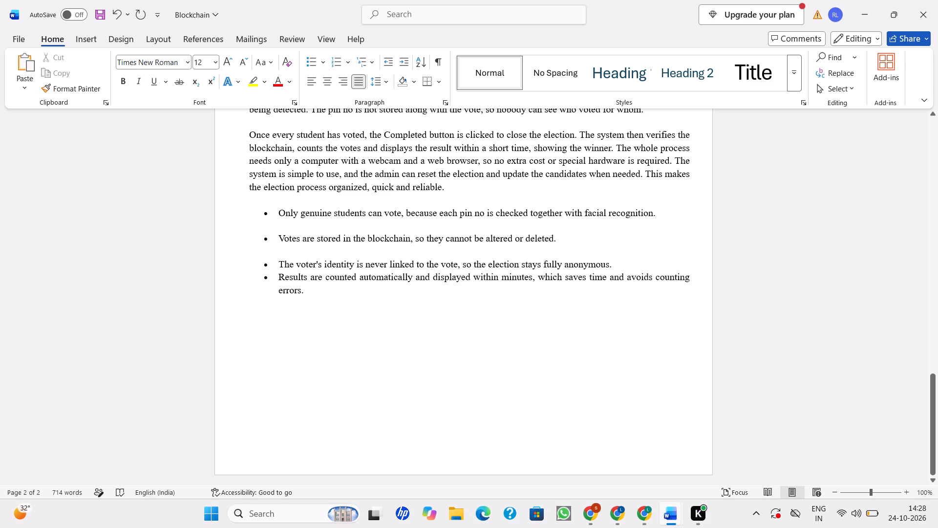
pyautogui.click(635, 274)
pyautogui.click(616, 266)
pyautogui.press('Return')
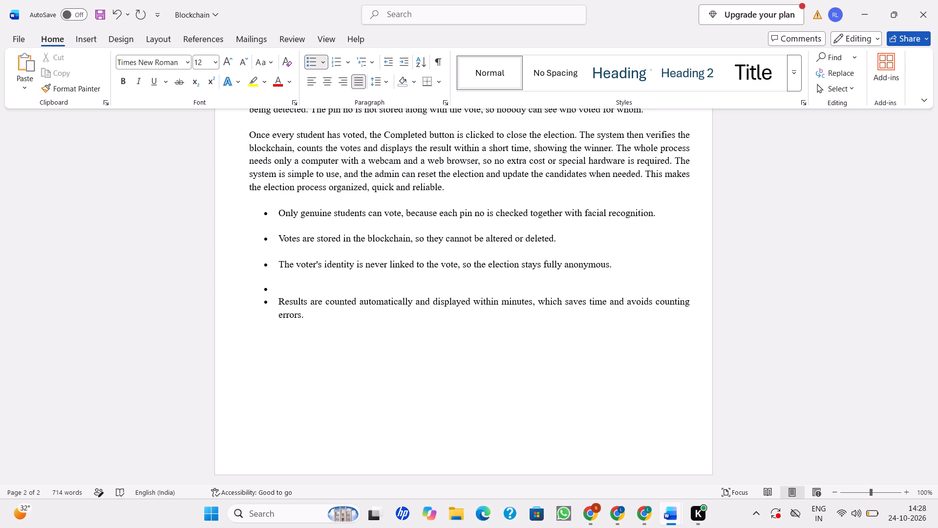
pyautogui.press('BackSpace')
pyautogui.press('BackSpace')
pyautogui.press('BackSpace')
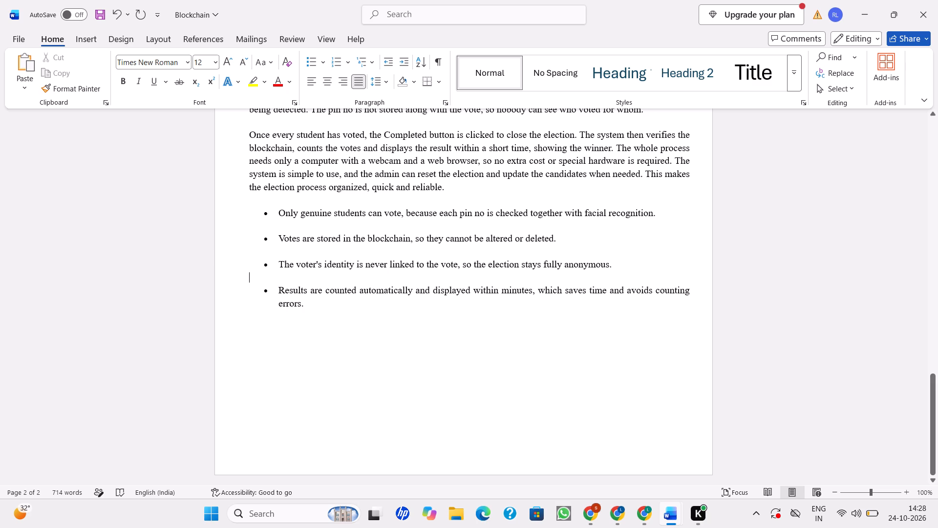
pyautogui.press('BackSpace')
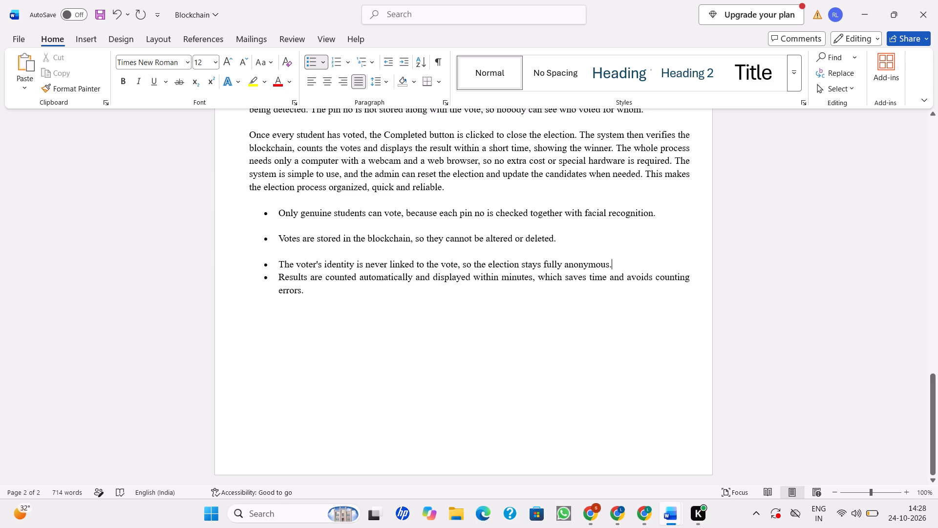
# Remove the blank lines between the benefit bullets so the four bullets follow each other directly.
pyautogui.click(265, 258)
pyautogui.press('BackSpace')
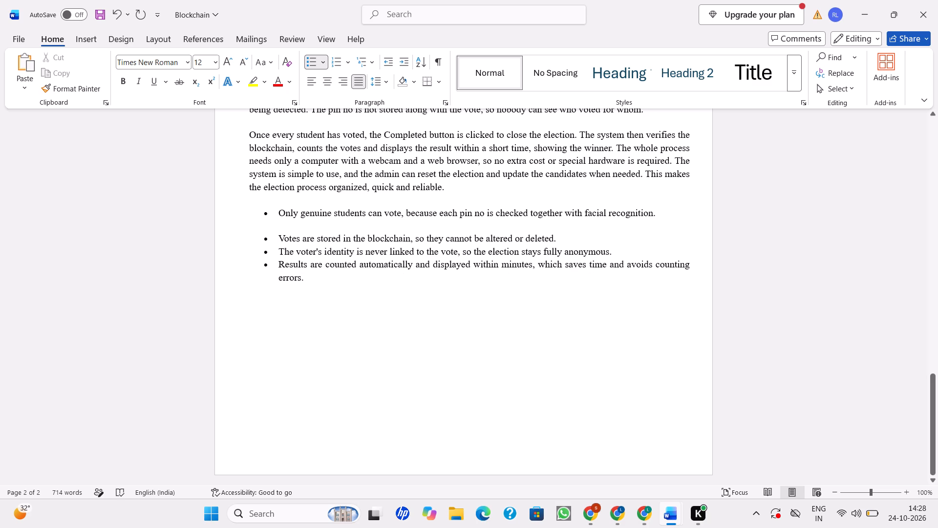
pyautogui.click(265, 227)
pyautogui.press('BackSpace')
pyautogui.press('BackSpace')
pyautogui.press('BackSpace')
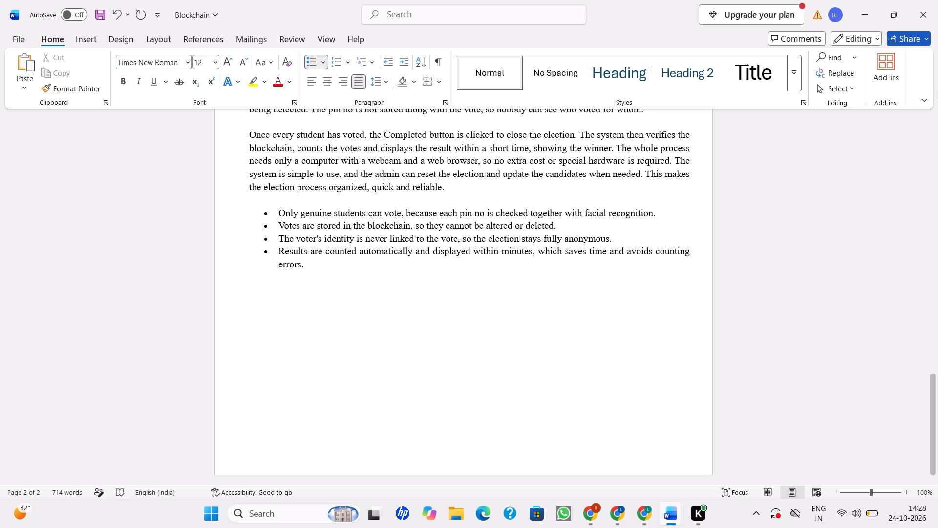
# Add a single leading space to the first System Study paragraph, starting "The existing method".
pyautogui.tripleClick(937, 115)
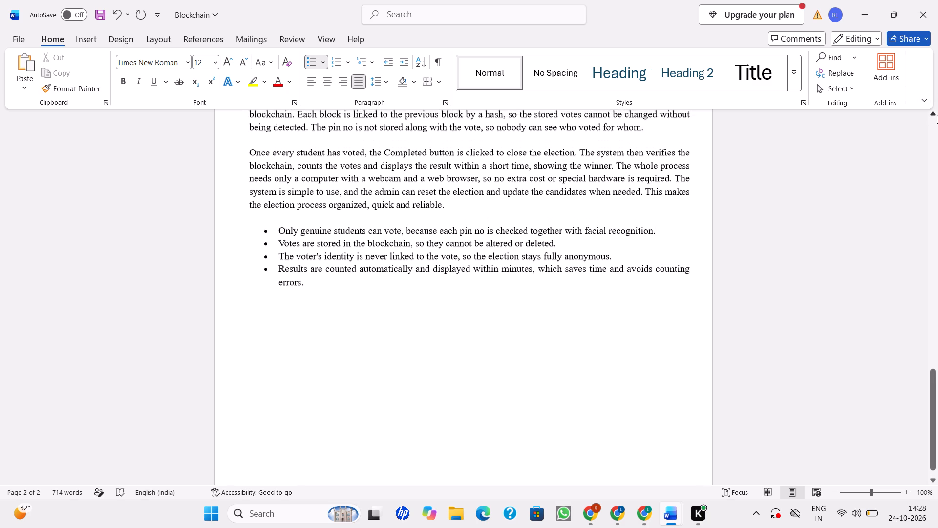
pyautogui.tripleClick(937, 115)
pyautogui.tripleClick(937, 115)
pyautogui.tripleClick(937, 115)
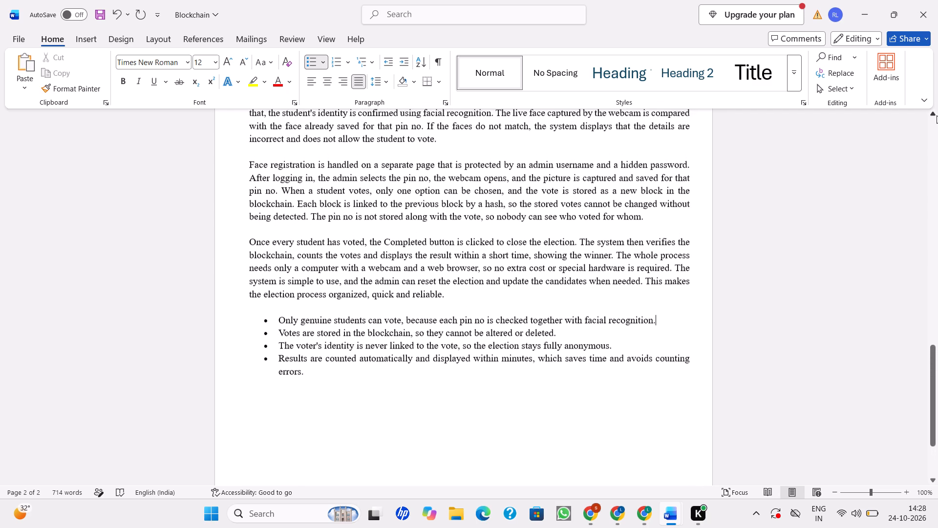
pyautogui.tripleClick(937, 115)
pyautogui.tripleClick(937, 115)
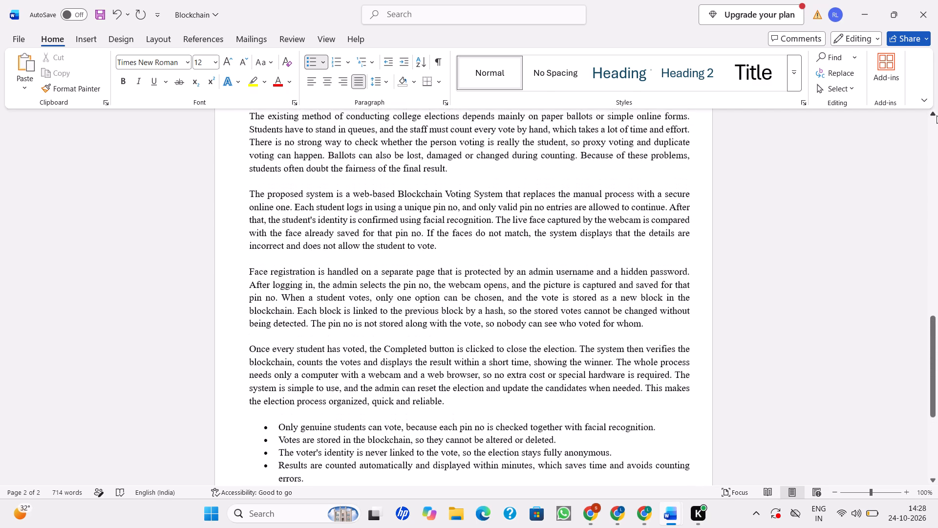
pyautogui.tripleClick(937, 115)
pyautogui.doubleClick(937, 115)
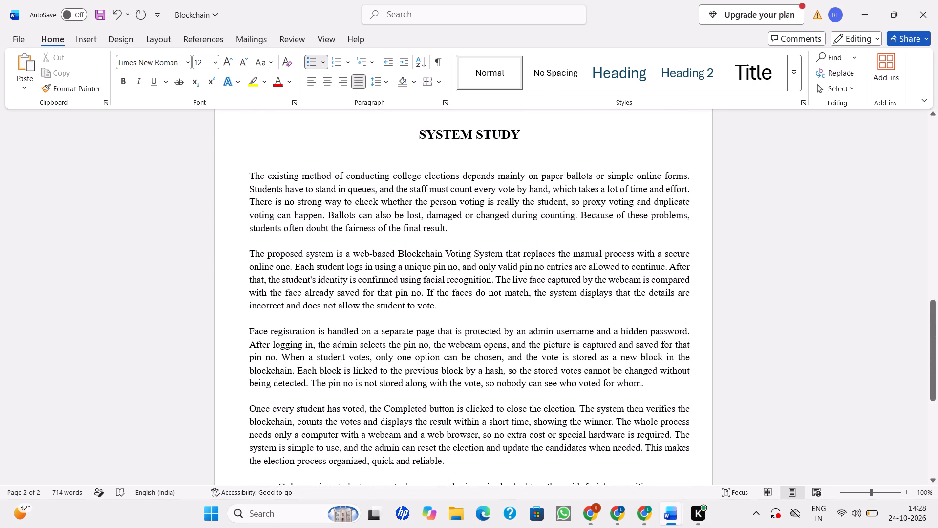
pyautogui.click(246, 174)
pyautogui.press('space')
pyautogui.press('space')
pyautogui.press('space')
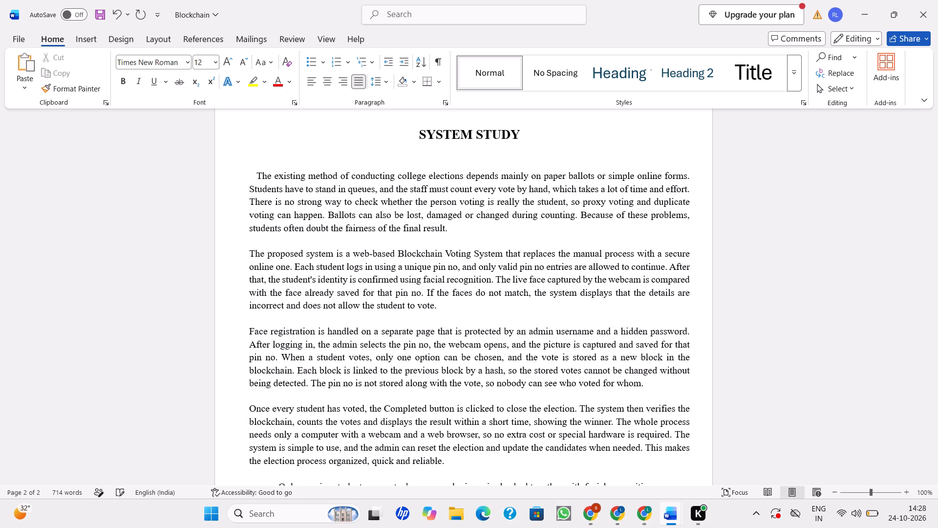
pyautogui.press('BackSpace')
pyautogui.press('BackSpace')
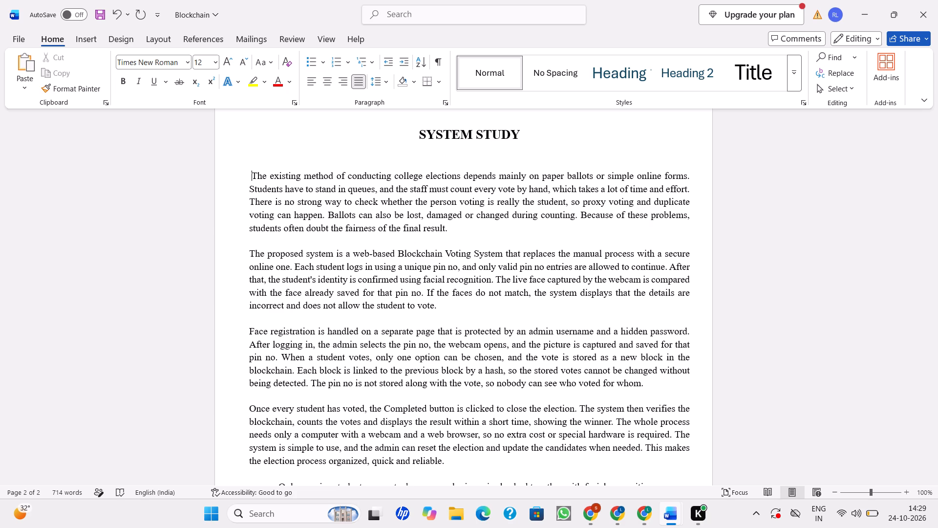
# Indent the first line of the second paragraph, starting "The proposed system", with 24 leading spaces.
pyautogui.click(249, 252)
pyautogui.press('space')
pyautogui.press('space')
pyautogui.press('space')
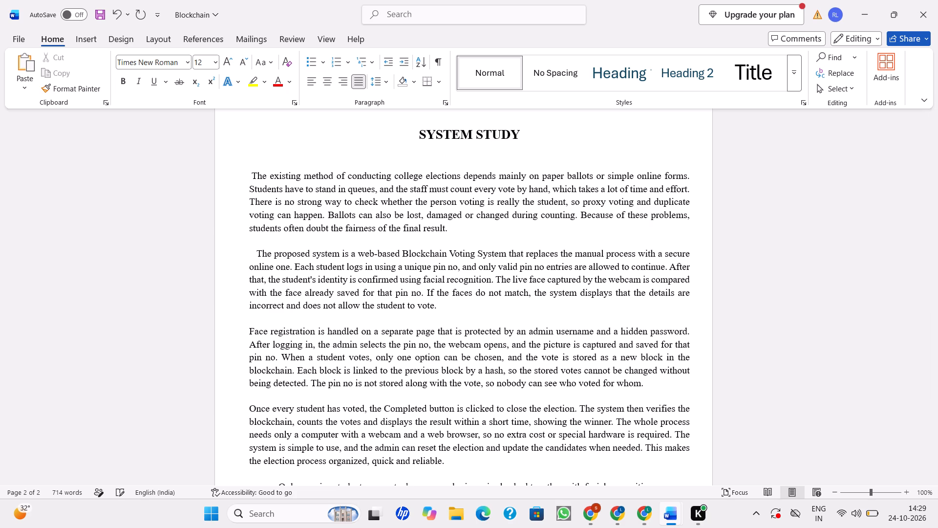
pyautogui.press('space')
pyautogui.press('space')
pyautogui.press('space')
pyautogui.press('space')
pyautogui.press('space')
pyautogui.press('space')
pyautogui.press('space')
pyautogui.press('space')
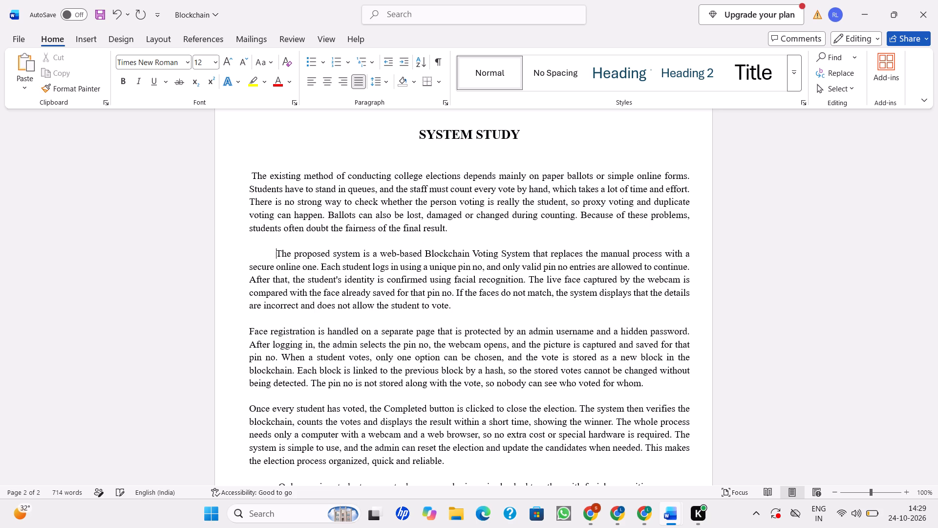
pyautogui.press('space')
pyautogui.press('space')
pyautogui.press('space')
pyautogui.press('space')
pyautogui.press('space')
pyautogui.press('space')
pyautogui.press('space')
pyautogui.press('space')
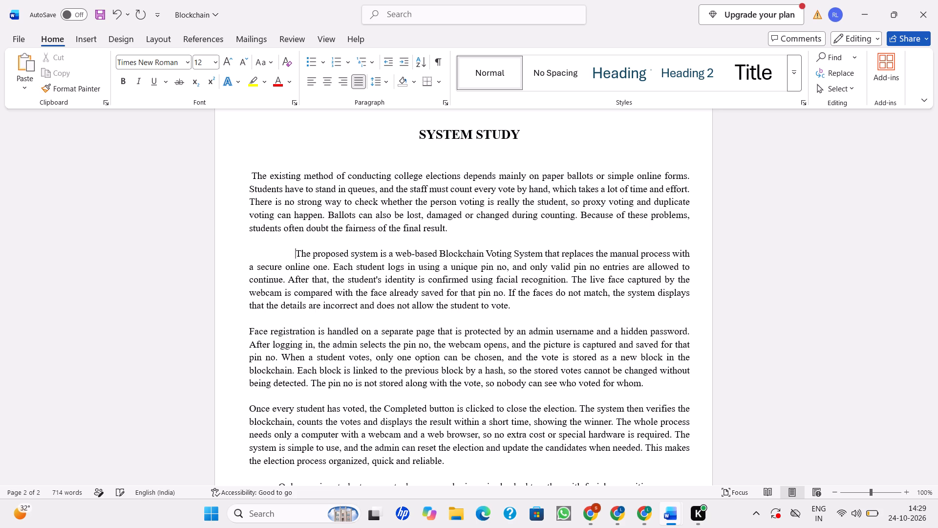
pyautogui.press('space')
pyautogui.press('space')
pyautogui.press('space')
pyautogui.press('space')
pyautogui.press('space')
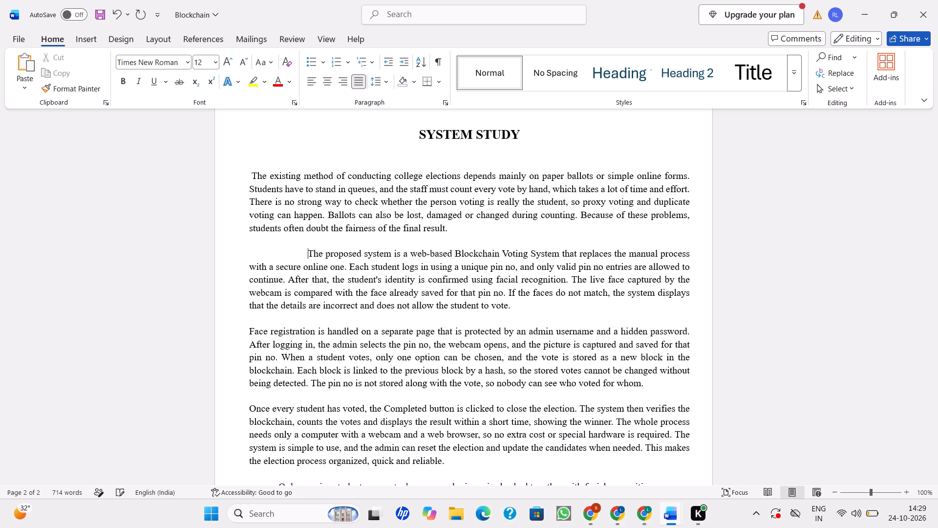
# Indent the first line of the third paragraph, starting "Face registration", with about 16 leading spaces.
pyautogui.click(247, 331)
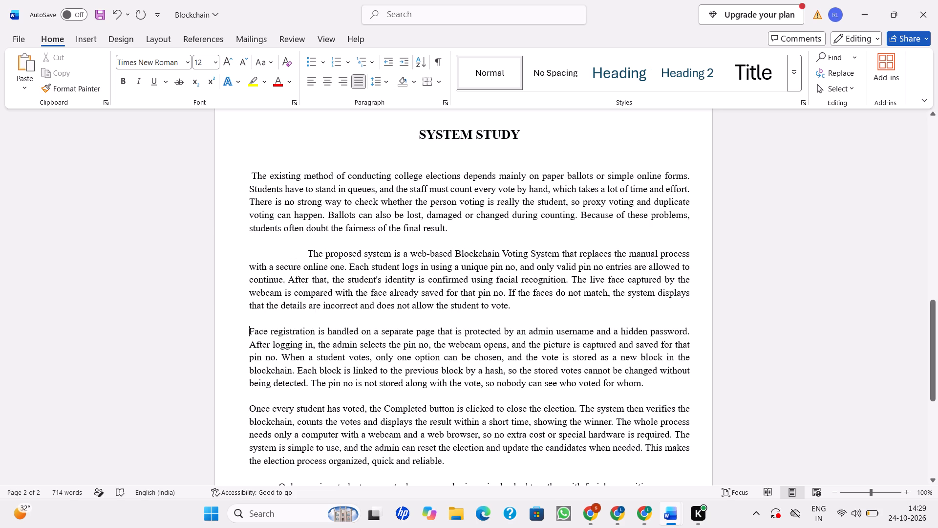
pyautogui.press('space')
pyautogui.press('space')
pyautogui.press('space')
pyautogui.press('space')
pyautogui.press('space')
pyautogui.press('space')
pyautogui.press('space')
pyautogui.press('space')
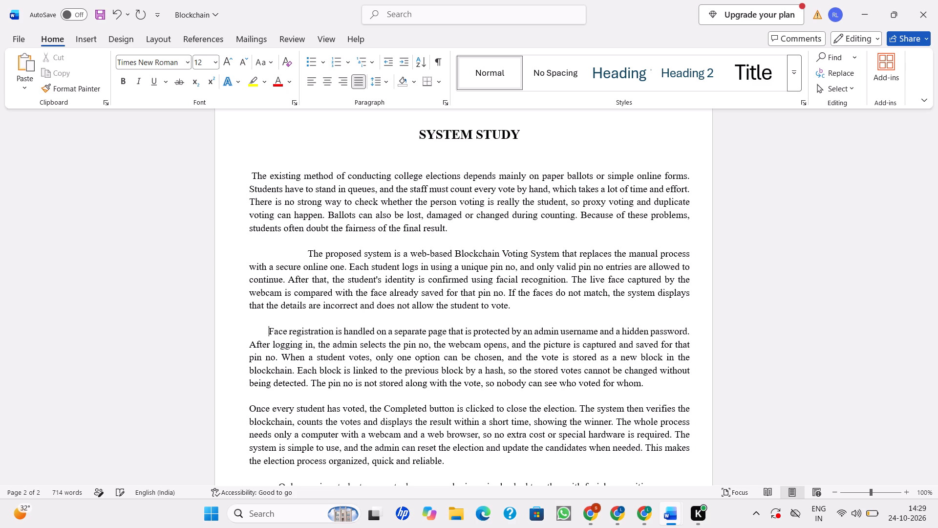
pyautogui.press('space')
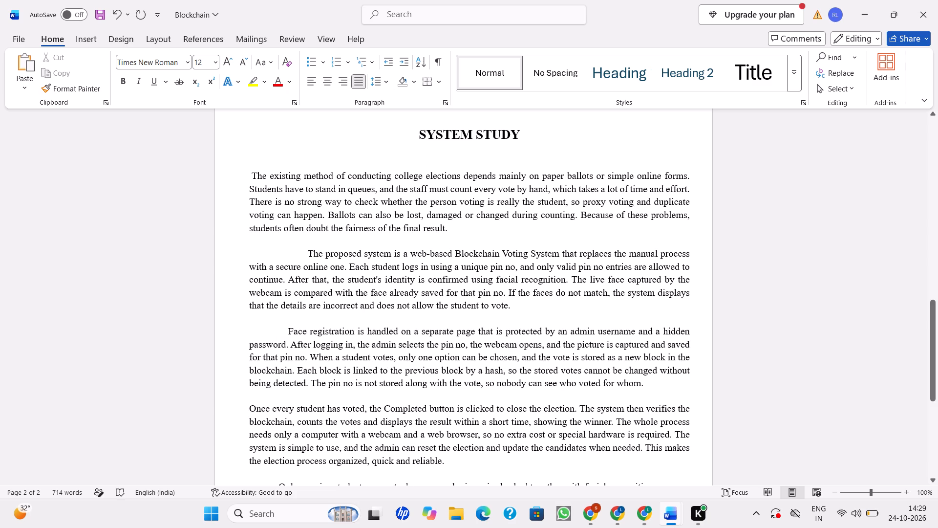
# Indent the first line of the fourth paragraph, starting "Once every student has voted", with 16 leading spaces to match the third.
pyautogui.click(249, 405)
pyautogui.press('space')
pyautogui.press('space')
pyautogui.press('space')
pyautogui.press('space')
pyautogui.press('space')
pyautogui.press('space')
pyautogui.press('space')
pyautogui.press('space')
pyautogui.press('space')
pyautogui.press('space')
pyautogui.press('space')
pyautogui.press('space')
pyautogui.press('space')
pyautogui.press('space')
pyautogui.press('space')
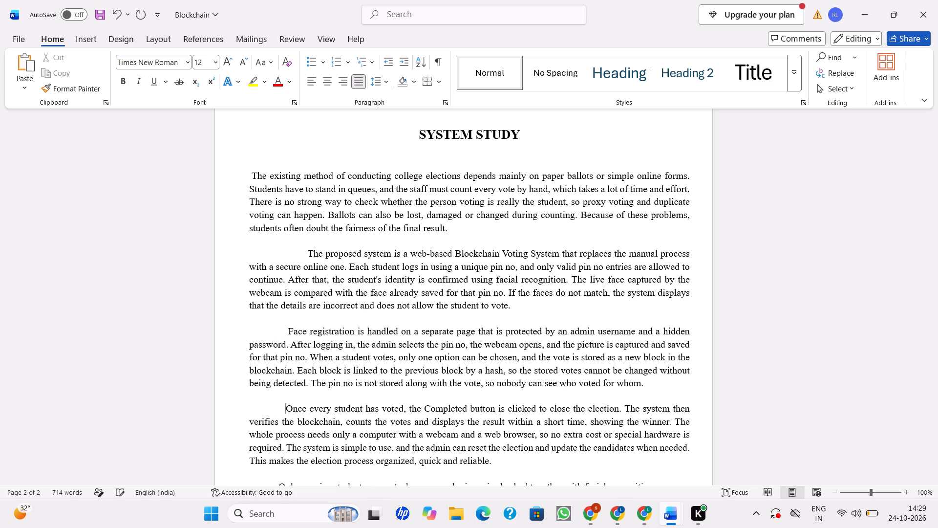
pyautogui.press('space')
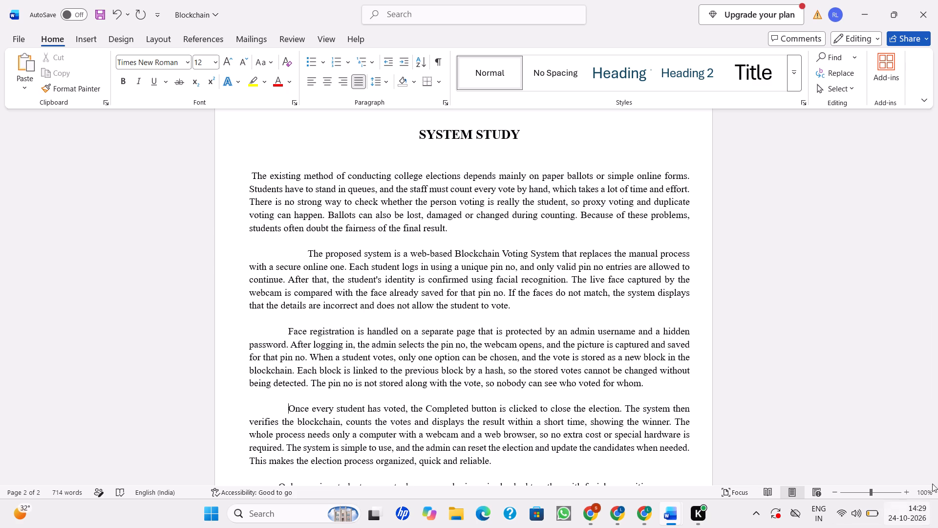
# Add blank lines below the benefits list until the cursor sits at the top of a new page 3.
pyautogui.tripleClick(934, 476)
pyautogui.click(934, 476)
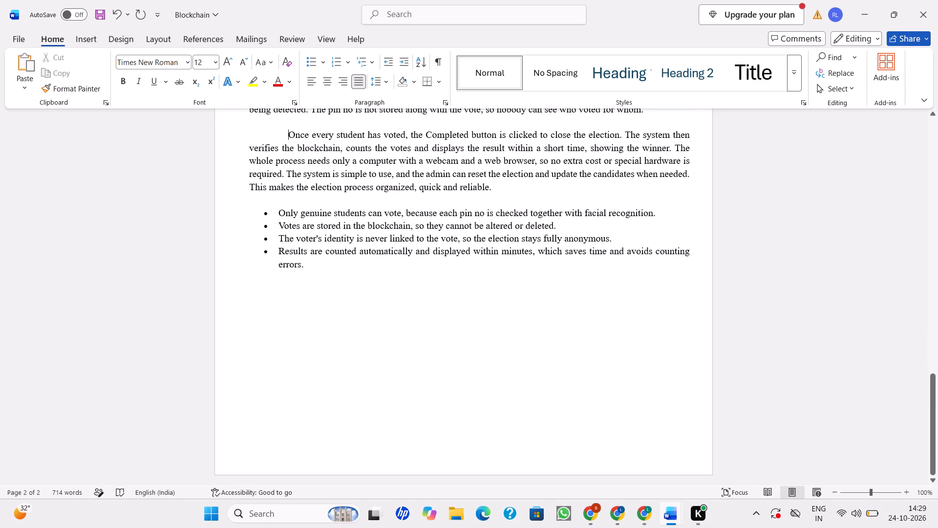
pyautogui.click(275, 283)
pyautogui.press('Return')
pyautogui.press('Return')
pyautogui.press('Return')
pyautogui.press('Return')
pyautogui.press('Return')
pyautogui.press('Return')
pyautogui.press('Return')
pyautogui.press('Return')
pyautogui.press('Return')
pyautogui.press('Return')
pyautogui.press('Return')
pyautogui.press('Return')
pyautogui.press('Return')
pyautogui.press('Return')
pyautogui.press('Return')
pyautogui.press('Return')
pyautogui.press('Return')
pyautogui.press('Return')
pyautogui.press('Return')
pyautogui.press('Return')
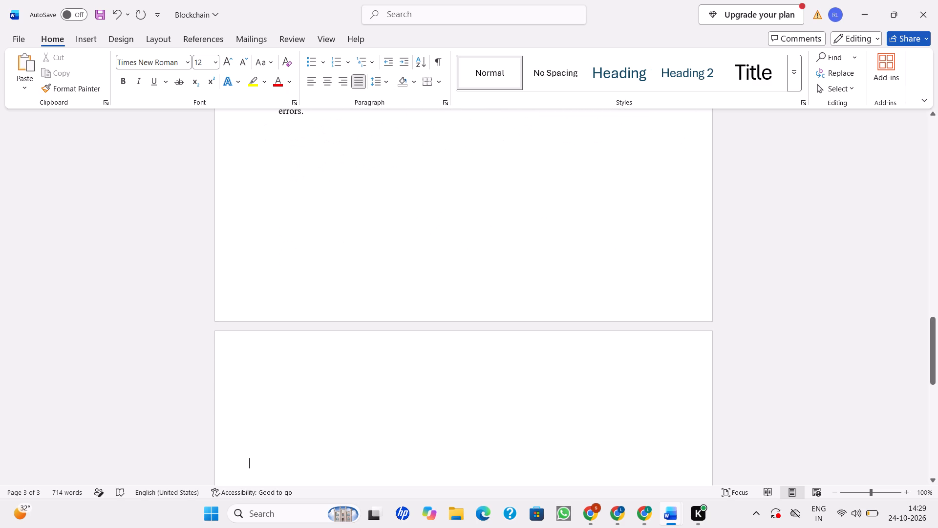
pyautogui.press('BackSpace')
pyautogui.press('BackSpace')
pyautogui.press('BackSpace')
pyautogui.press('BackSpace')
pyautogui.press('BackSpace')
pyautogui.press('BackSpace')
pyautogui.press('BackSpace')
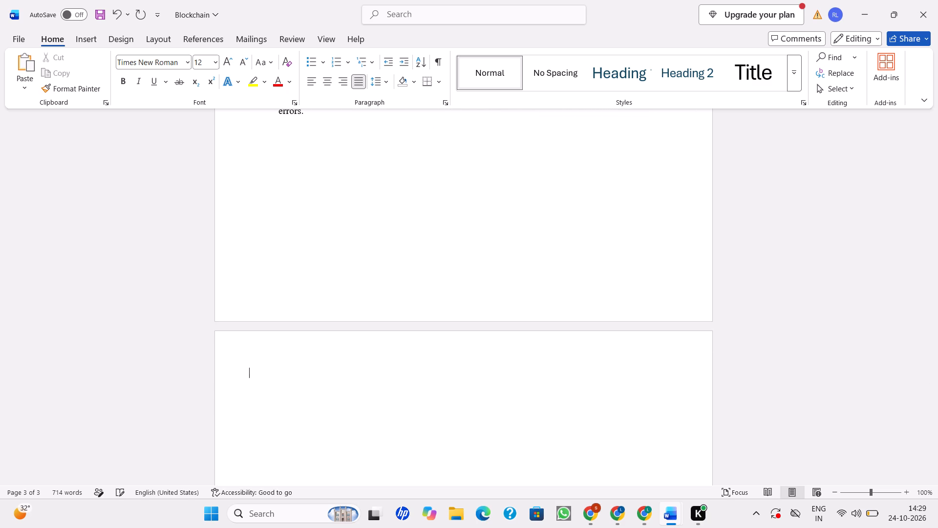
pyautogui.press('BackSpace')
pyautogui.press('BackSpace')
pyautogui.press('Return')
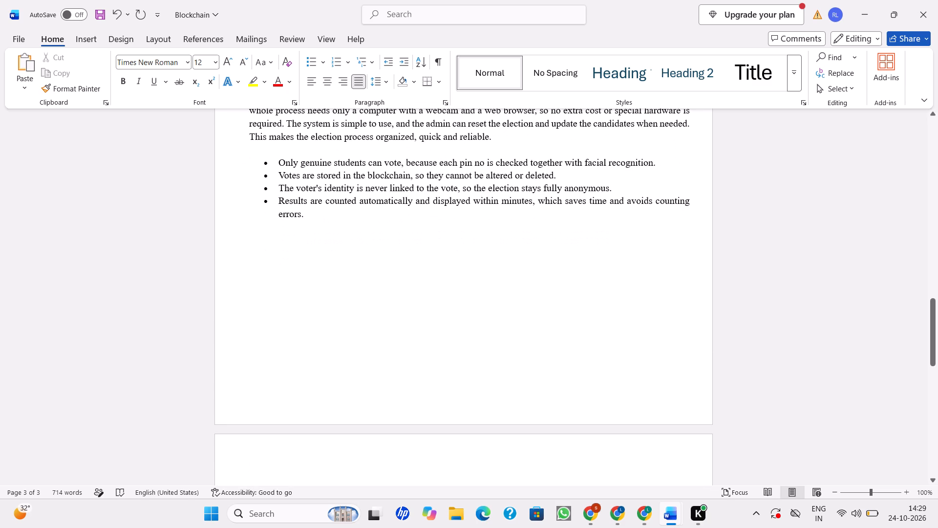
# Add a bold, centred, 16 pt heading "REQUIREMENTS" at the top of page 3 and start a new line below it.
pyautogui.click(216, 62)
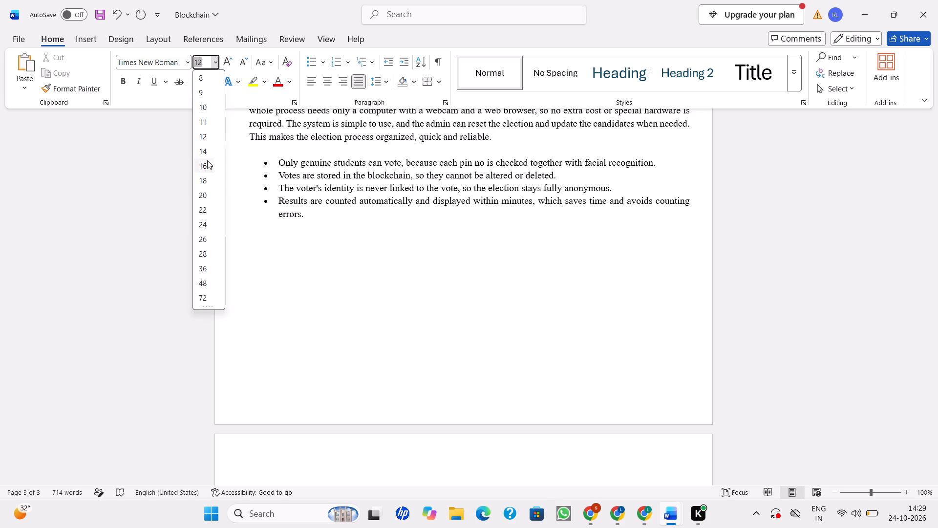
pyautogui.click(207, 160)
pyautogui.click(122, 81)
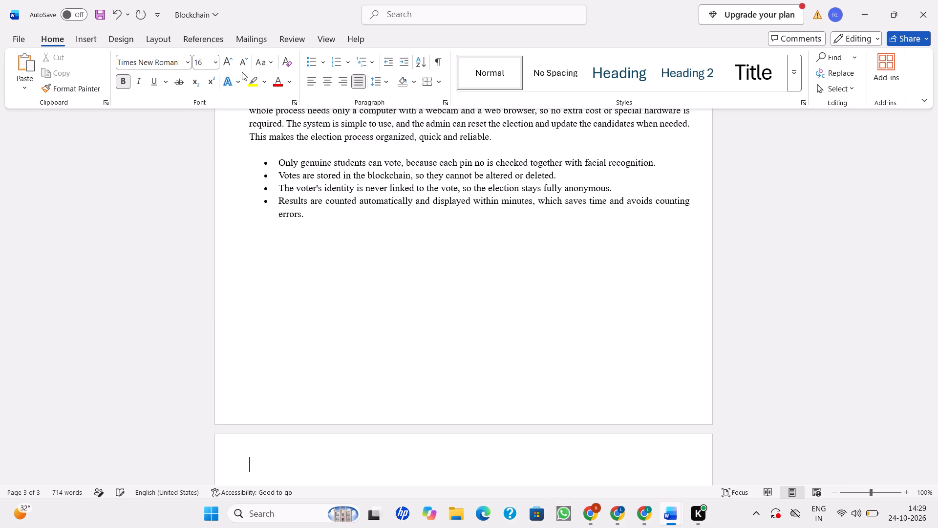
pyautogui.click(333, 82)
pyautogui.press('r')
pyautogui.press('BackSpace')
pyautogui.write('REQUIREMENTS')
pyautogui.press('Return')
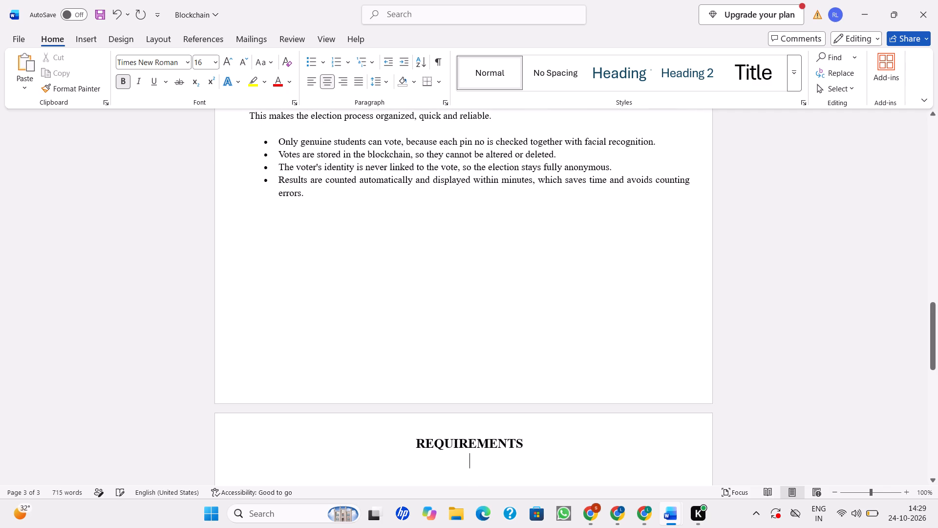
# Format the empty line below the REQUIREMENTS heading as 14 pt, non-bold, justified text.
pyautogui.click(215, 63)
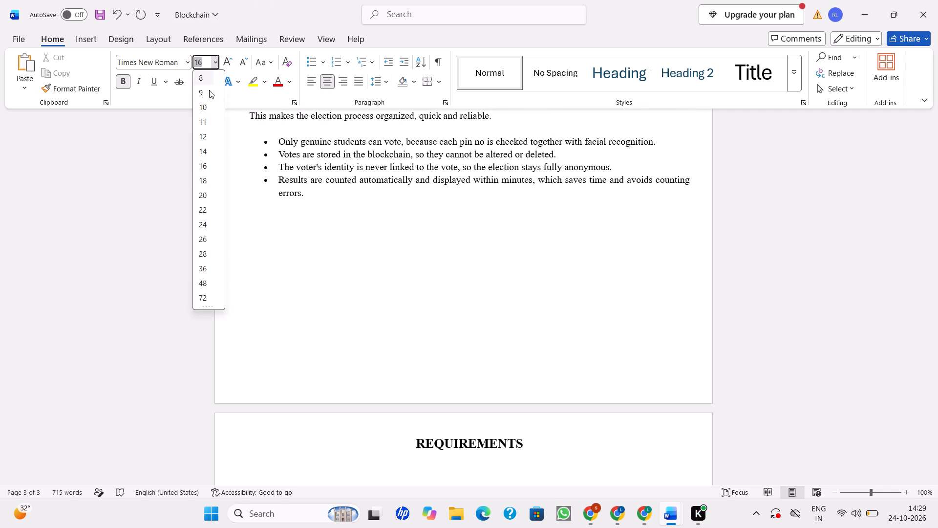
pyautogui.click(204, 152)
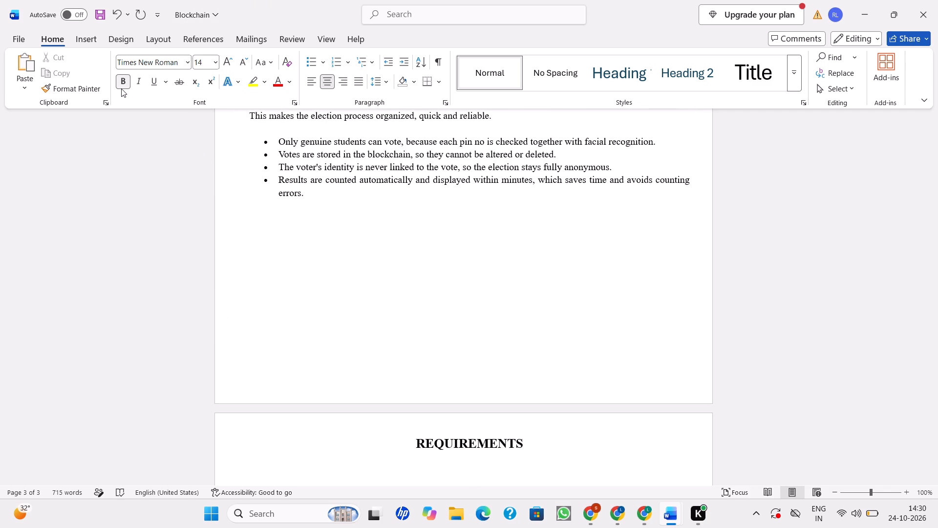
pyautogui.click(121, 88)
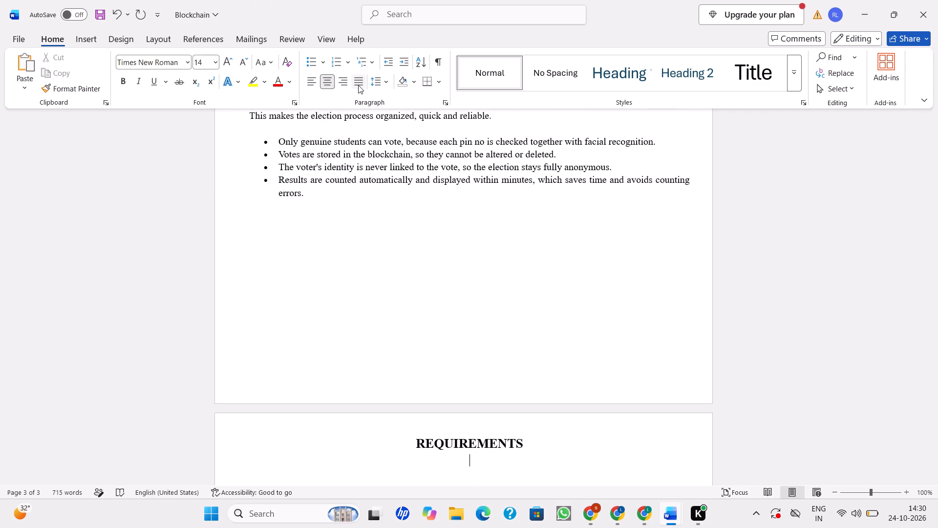
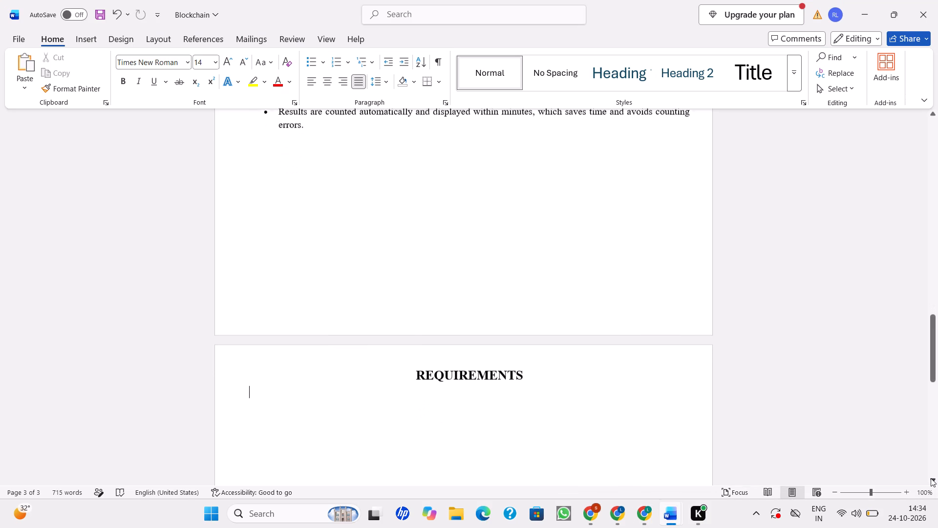
pyautogui.tripleClick(931, 478)
pyautogui.tripleClick(931, 478)
pyautogui.tripleClick(931, 478)
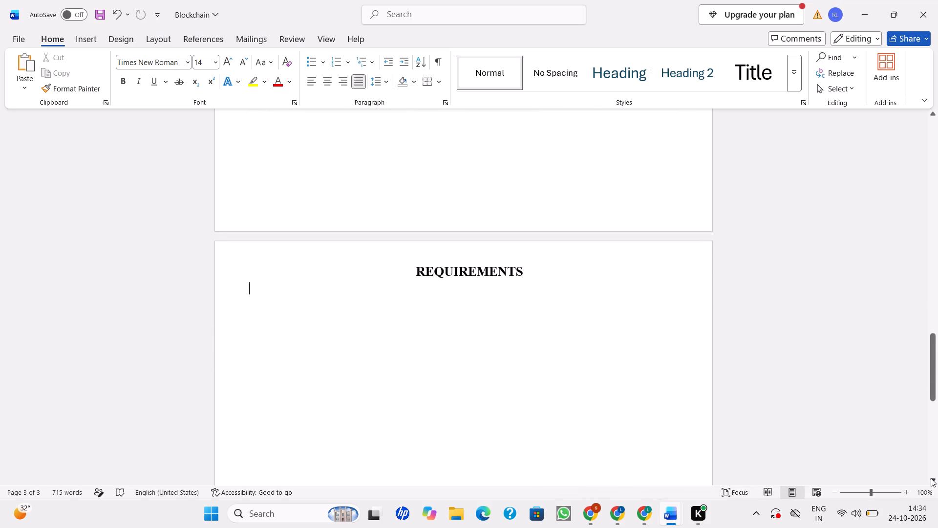
pyautogui.tripleClick(931, 478)
pyautogui.doubleClick(931, 478)
pyautogui.press('Return')
pyautogui.press('Return')
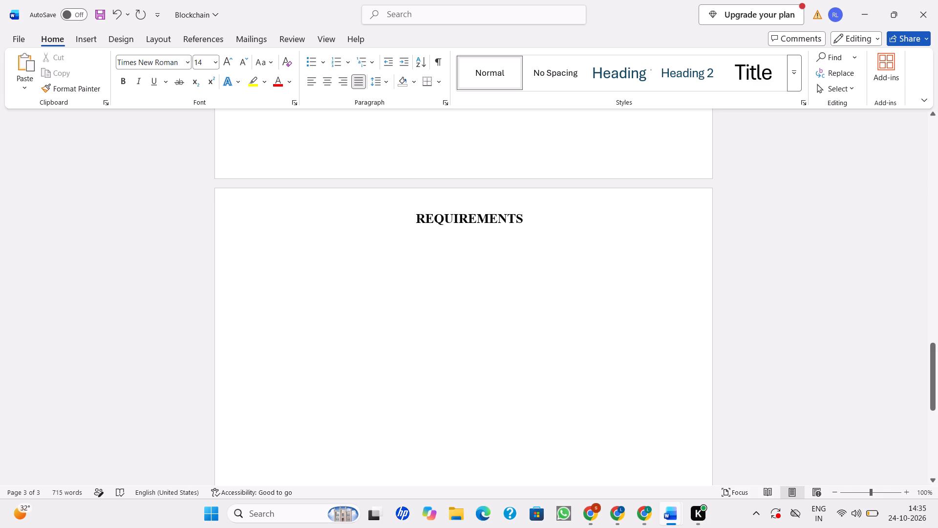
# Set default paragraph indents of 1.5 cm left and 1 cm right for all documents based on the Normal template.
pyautogui.click(444, 103)
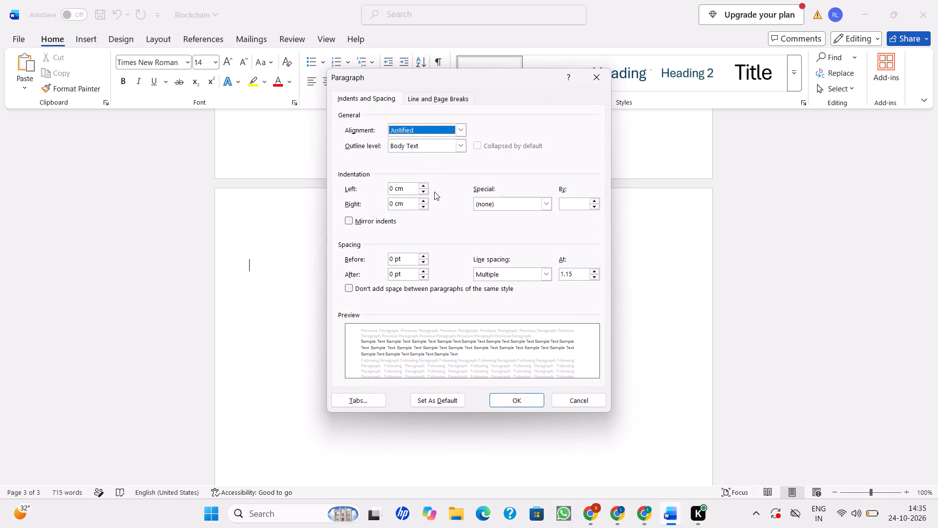
pyautogui.tripleClick(421, 185)
pyautogui.tripleClick(421, 185)
pyautogui.tripleClick(421, 185)
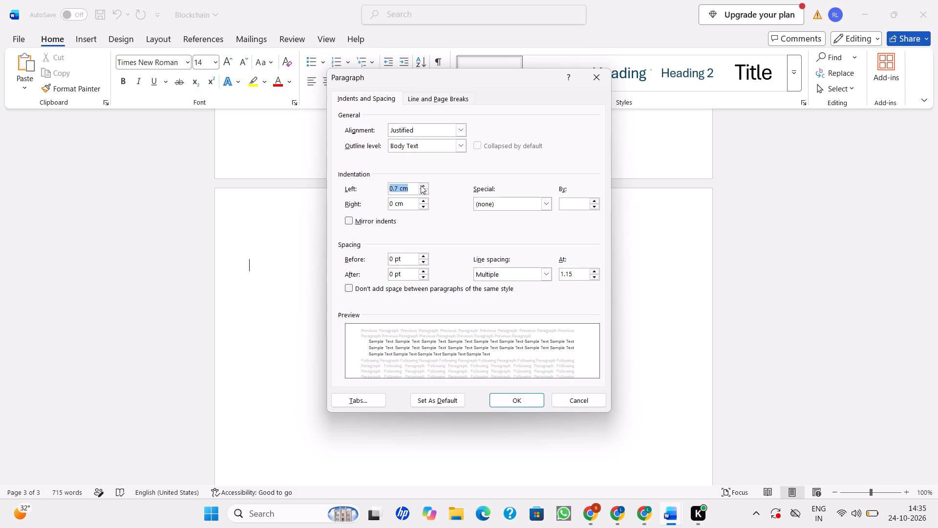
pyautogui.tripleClick(421, 185)
pyautogui.doubleClick(421, 185)
pyautogui.click(421, 185)
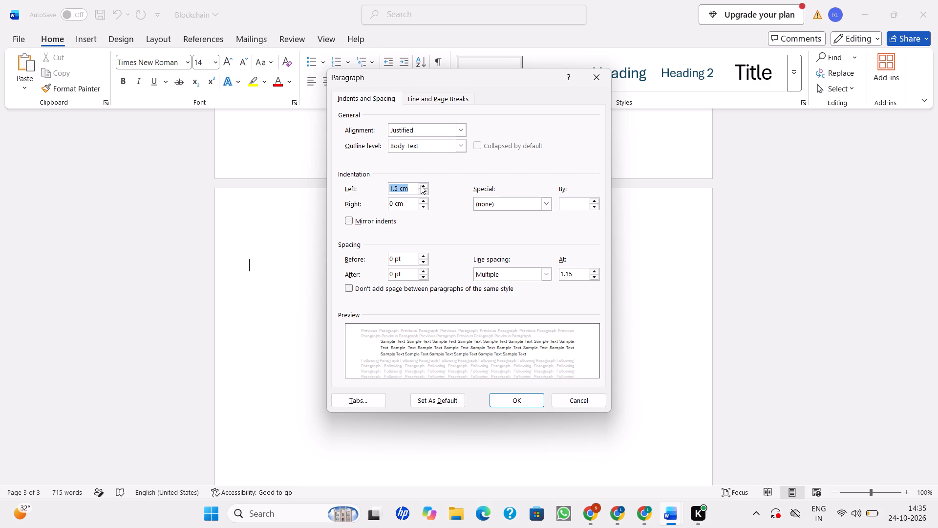
pyautogui.tripleClick(421, 200)
pyautogui.tripleClick(421, 200)
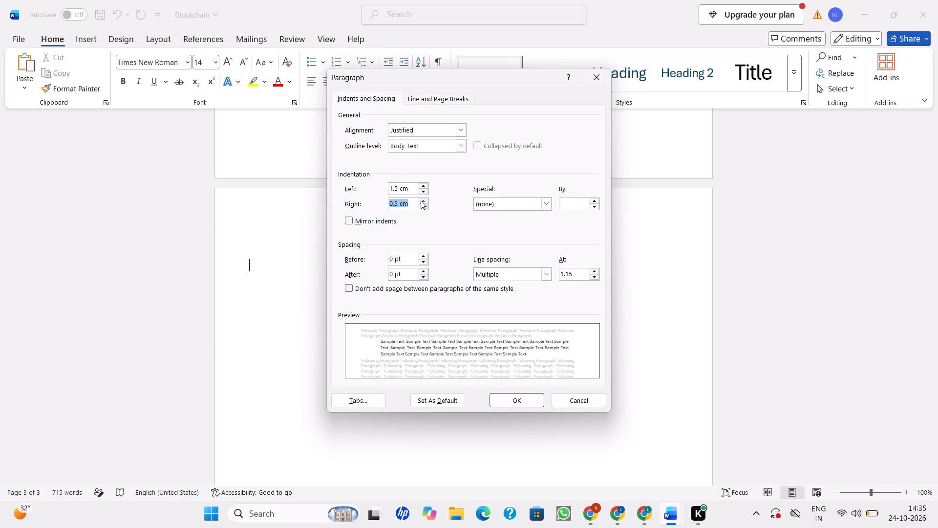
pyautogui.click(421, 200)
pyautogui.click(421, 200)
pyautogui.click(421, 200)
pyautogui.click(421, 200)
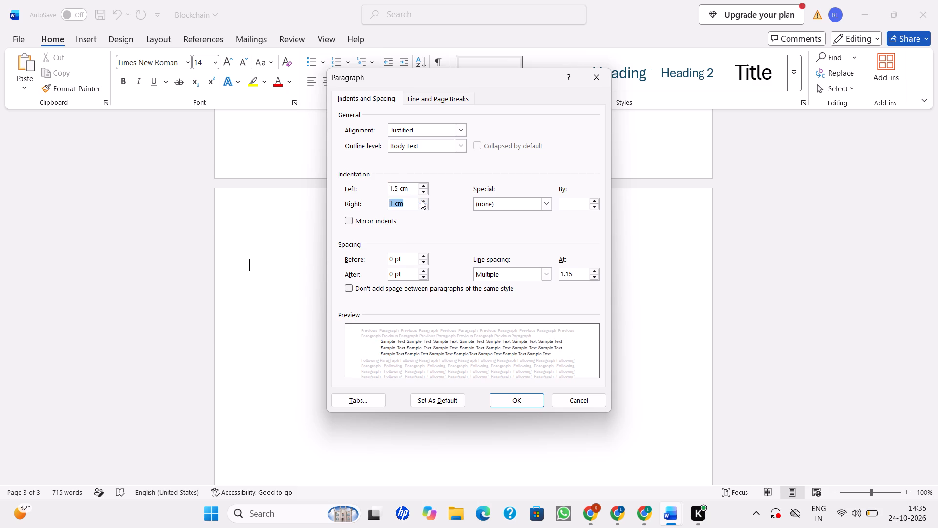
pyautogui.click(432, 403)
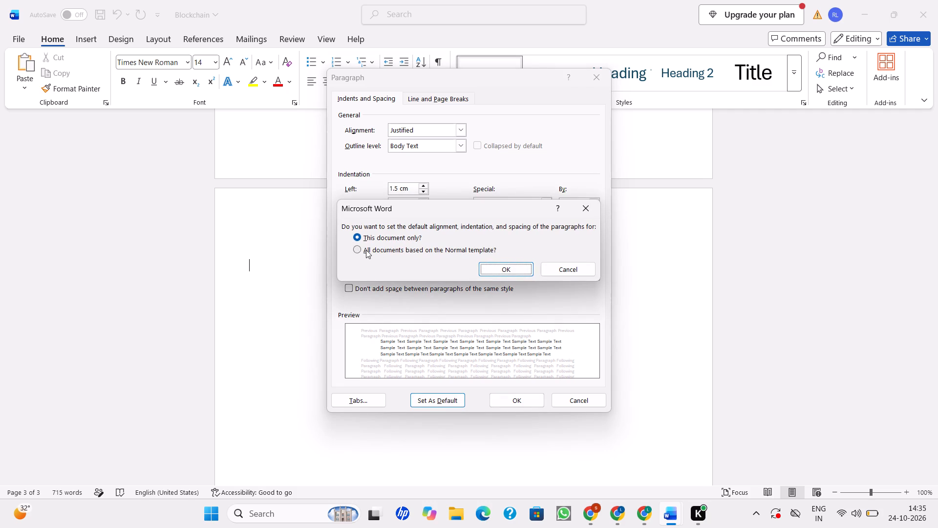
pyautogui.click(366, 250)
pyautogui.click(500, 273)
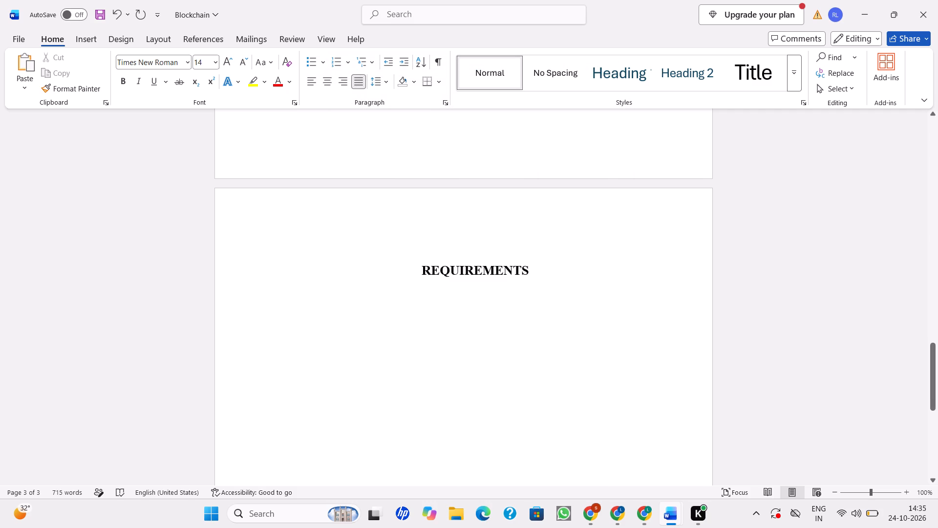
# Remove the empty space above the REQUIREMENTS heading so it starts the page, and center the heading.
pyautogui.click(416, 272)
pyautogui.press('BackSpace')
pyautogui.press('BackSpace')
pyautogui.press('BackSpace')
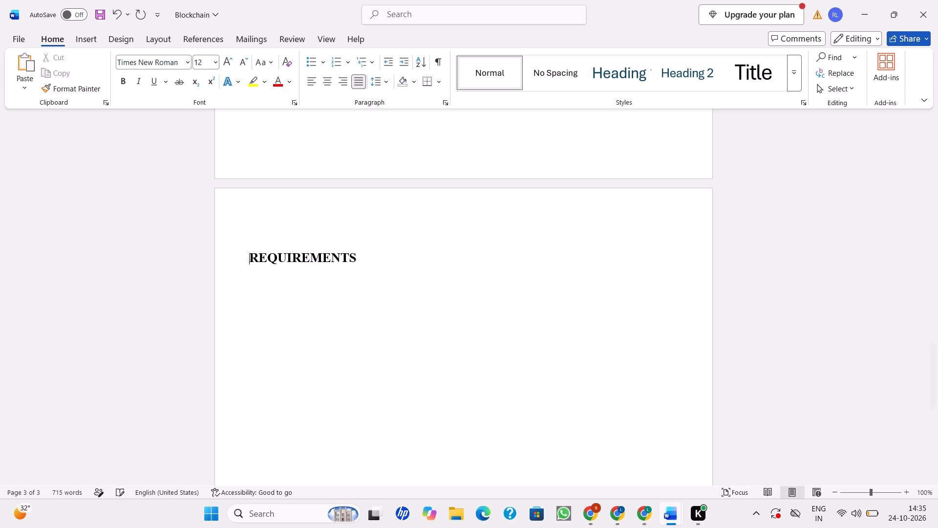
pyautogui.press('BackSpace')
pyautogui.press('BackSpace')
pyautogui.press('BackSpace')
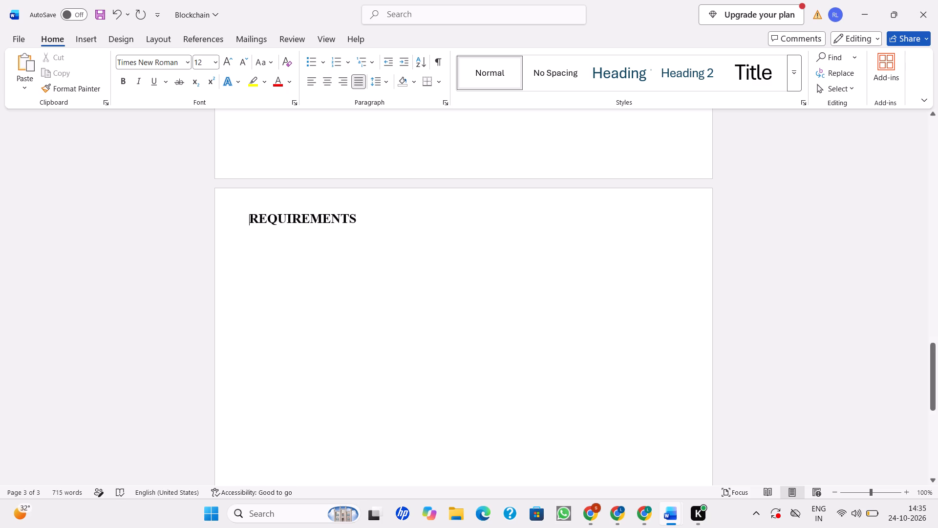
pyautogui.click(323, 77)
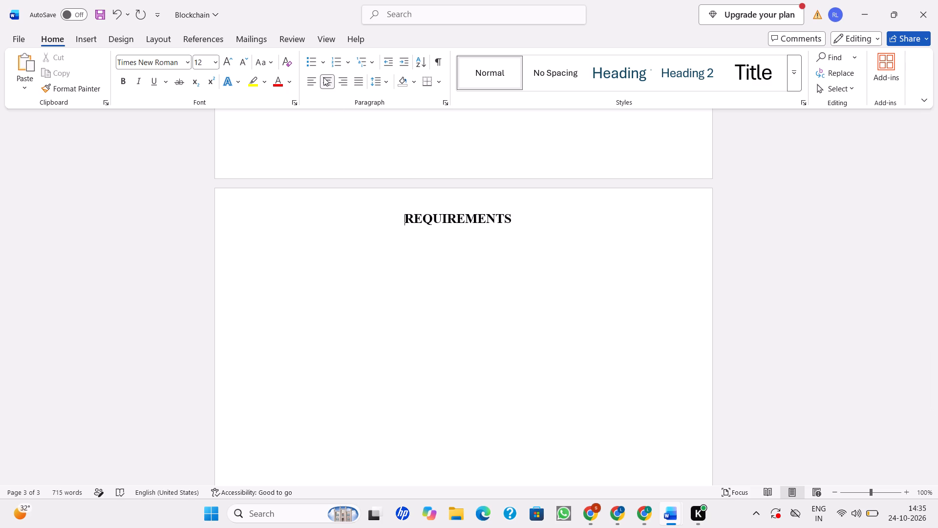
# Add blank lines below the REQUIREMENTS heading, formatted as 12 pt, non-bold, justified text.
pyautogui.click(526, 223)
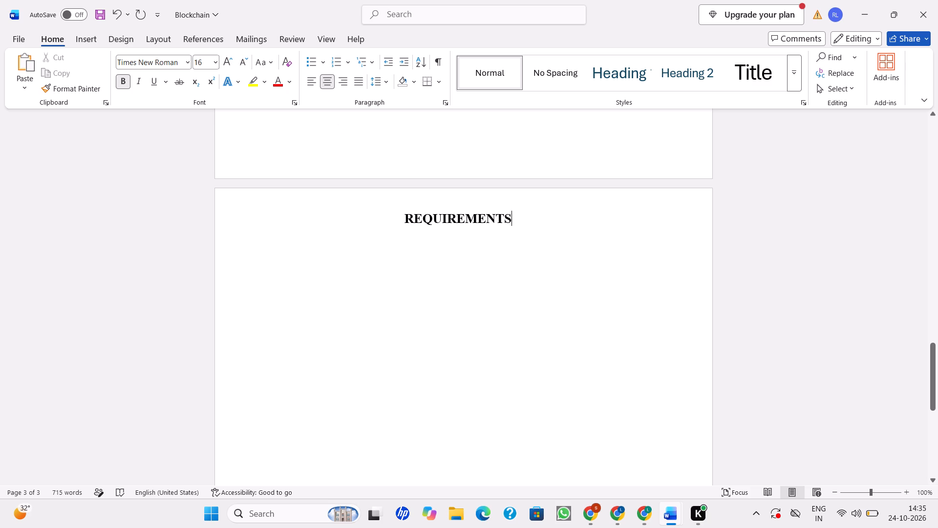
pyautogui.press('Return')
pyautogui.click(215, 65)
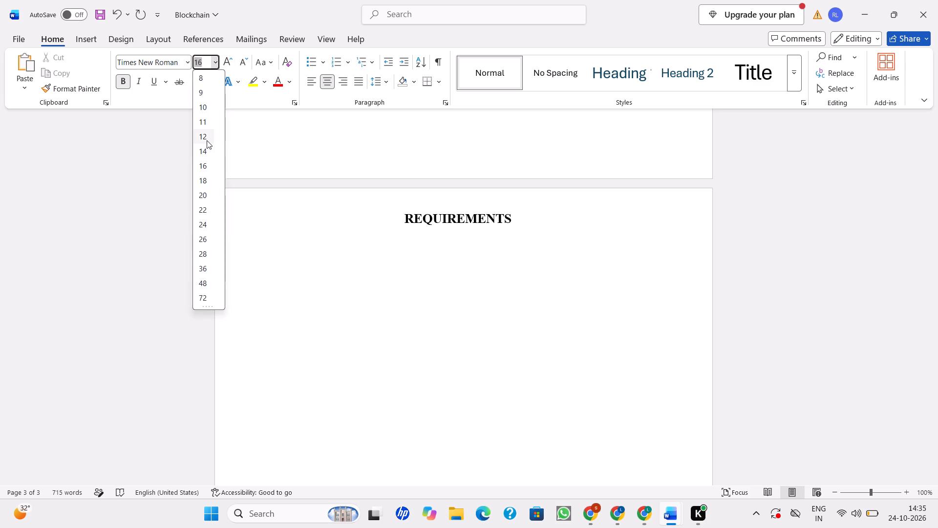
pyautogui.click(203, 133)
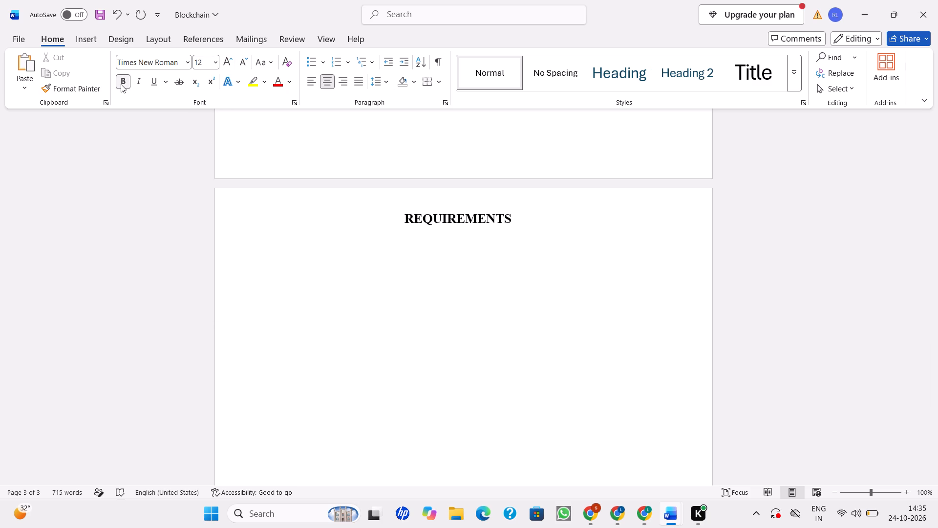
pyautogui.click(121, 84)
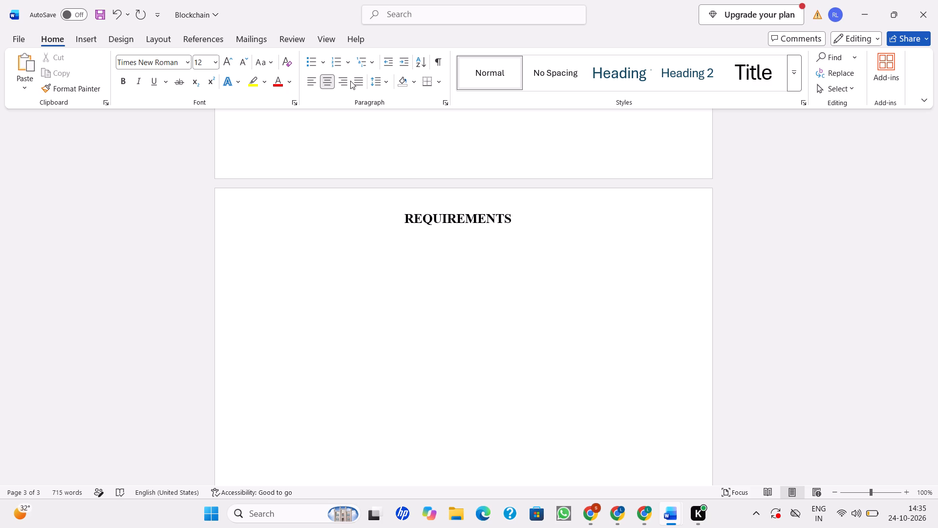
pyautogui.moveTo(350, 81); pyautogui.dragTo(356, 82)
pyautogui.click(356, 82)
pyautogui.press('Return')
pyautogui.press('Return')
# Set the left indent of the blank paragraph below the REQUIREMENTS heading to 1.5 cm.
pyautogui.click(445, 98)
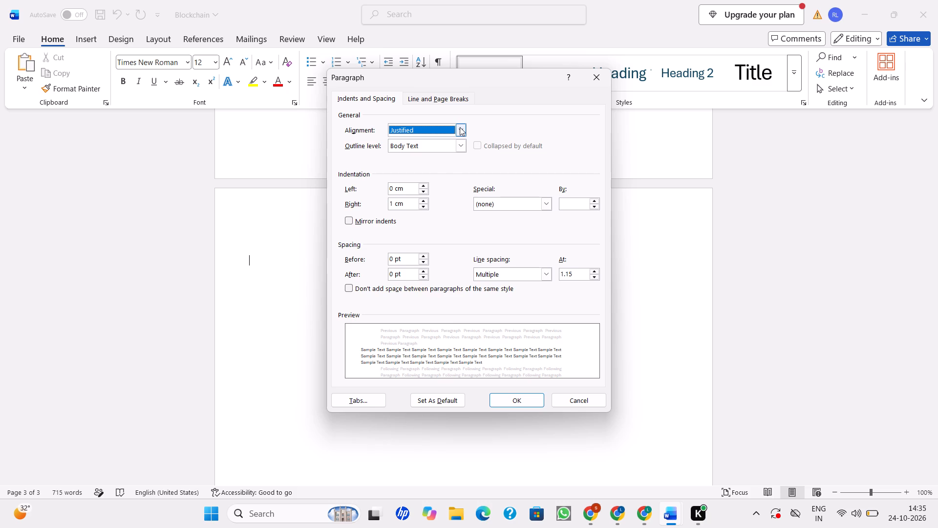
pyautogui.tripleClick(422, 180)
pyautogui.click(422, 180)
pyautogui.tripleClick(422, 184)
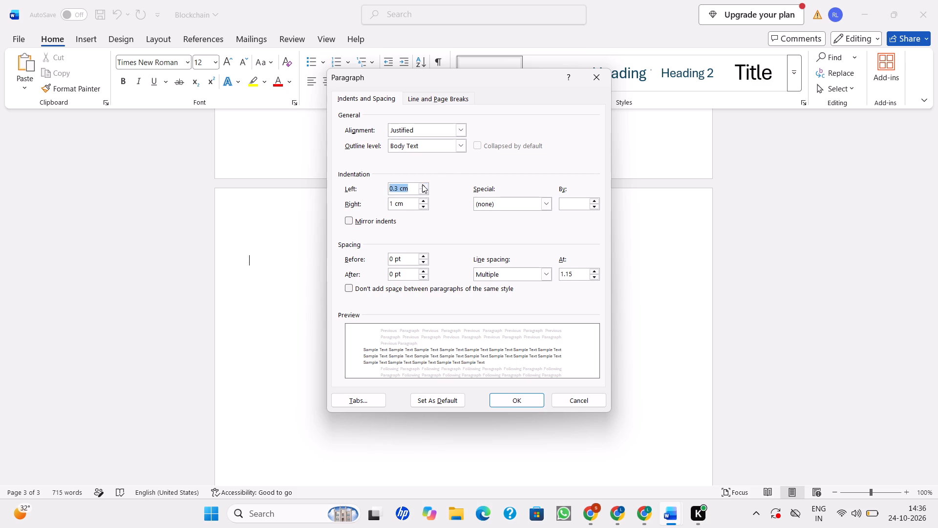
pyautogui.tripleClick(422, 184)
pyautogui.tripleClick(422, 184)
pyautogui.tripleClick(422, 184)
pyautogui.doubleClick(422, 184)
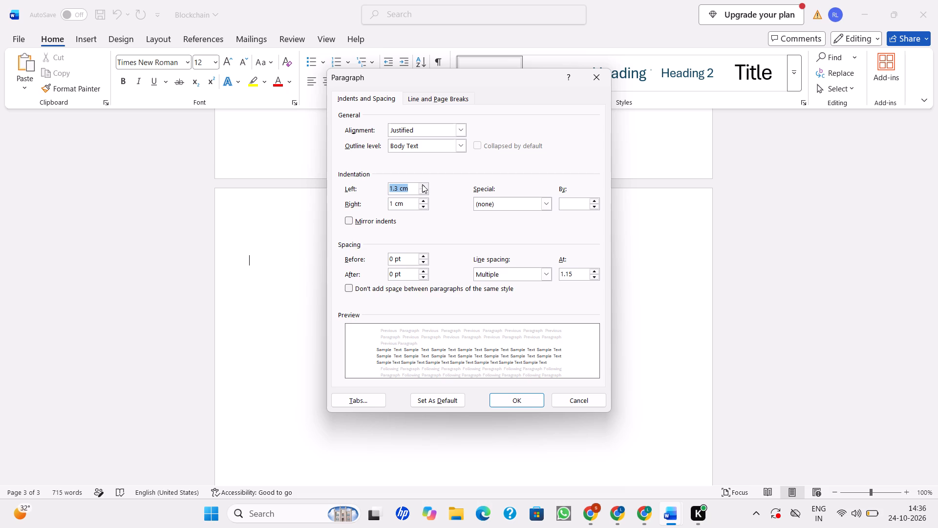
pyautogui.click(422, 184)
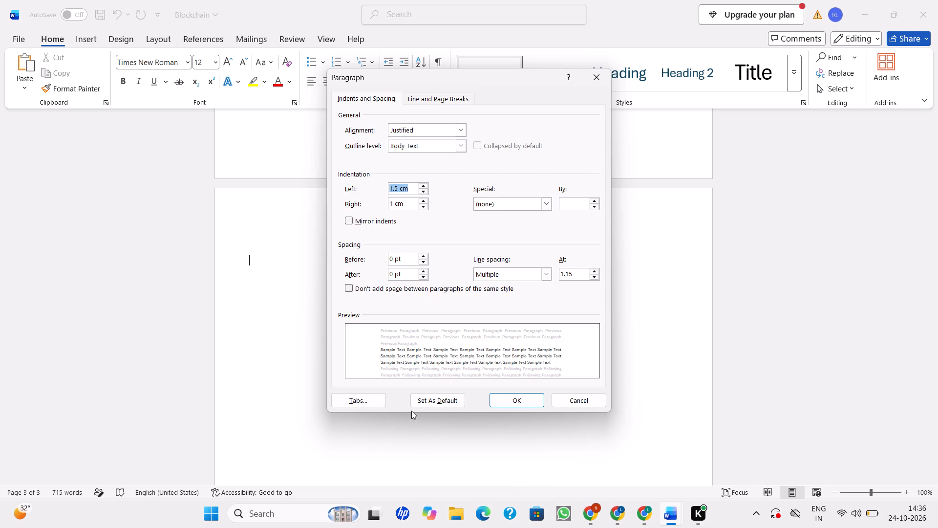
pyautogui.click(525, 400)
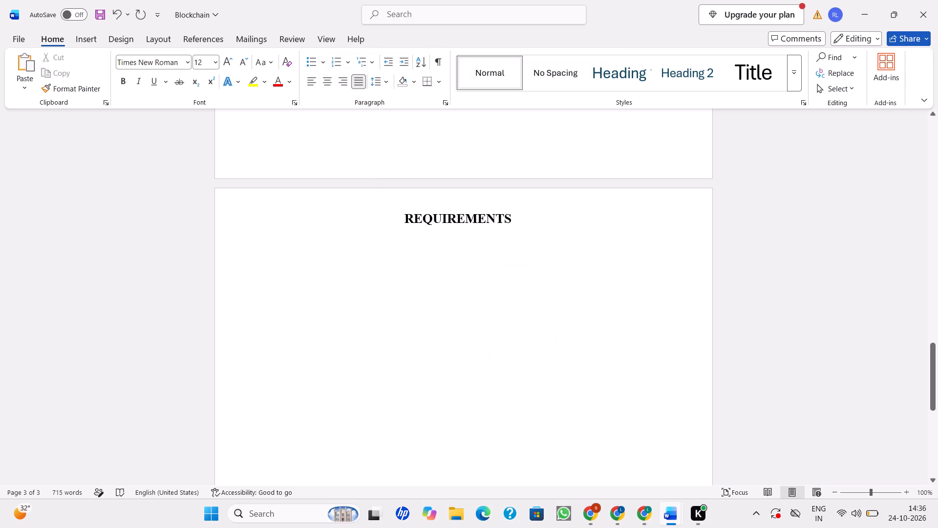
# Paste the copied requirements answer below the heading and delete its "Functional Requirements" title text.
pyautogui.hotkey('ctrl', 'v')
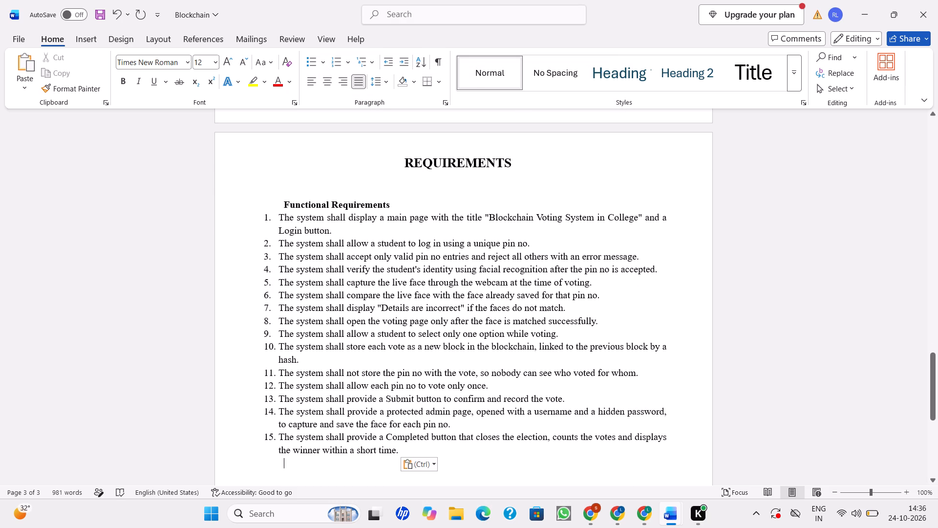
pyautogui.click(391, 202)
pyautogui.hotkey('ctrl', 'BackSpace')
pyautogui.hotkey('ctrl', 'BackSpace')
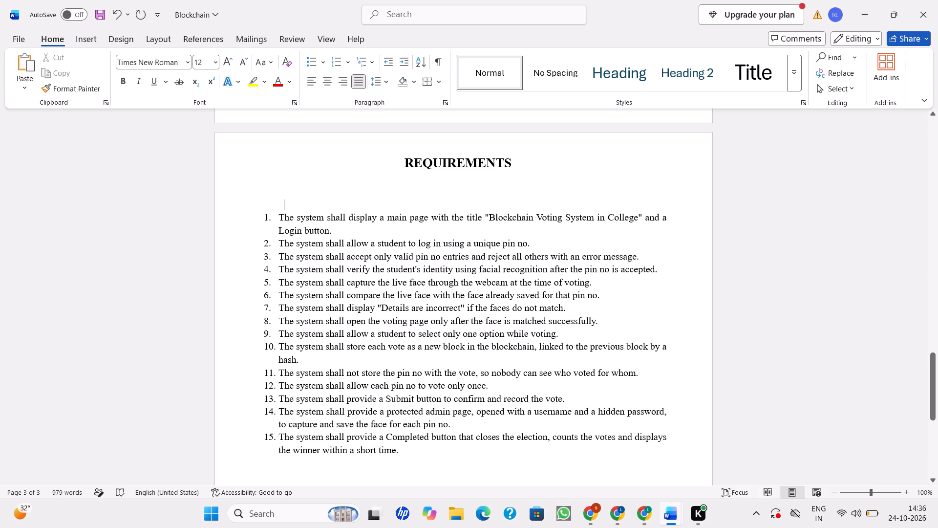
# Insert an unnumbered blank line after items 1 and 2 of the requirements list.
pyautogui.click(352, 227)
pyautogui.press('Return')
pyautogui.press('BackSpace')
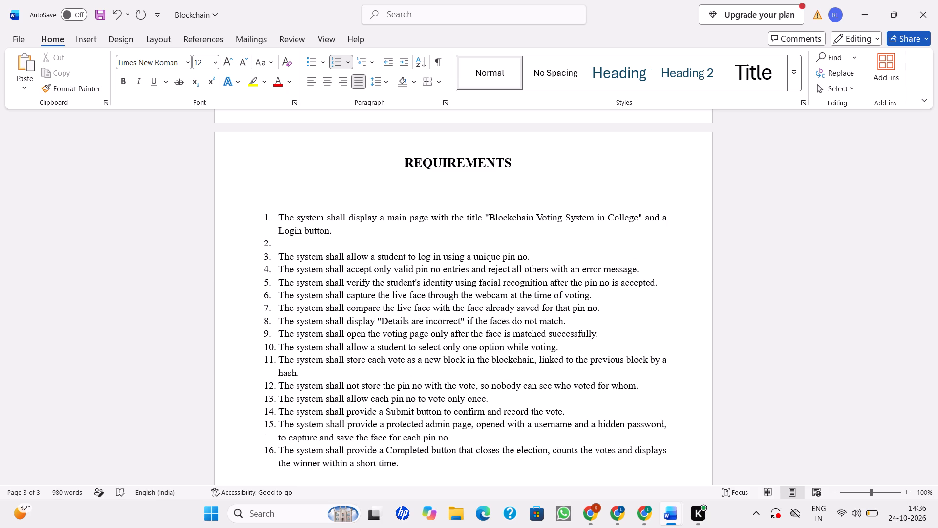
pyautogui.click(538, 254)
pyautogui.press('Return')
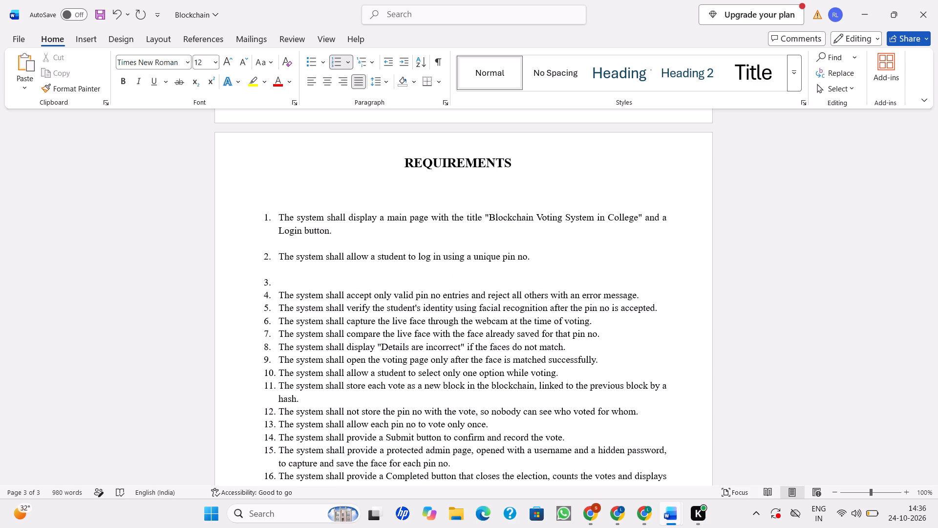
pyautogui.press('BackSpace')
pyautogui.press('BackSpace')
pyautogui.press('BackSpace')
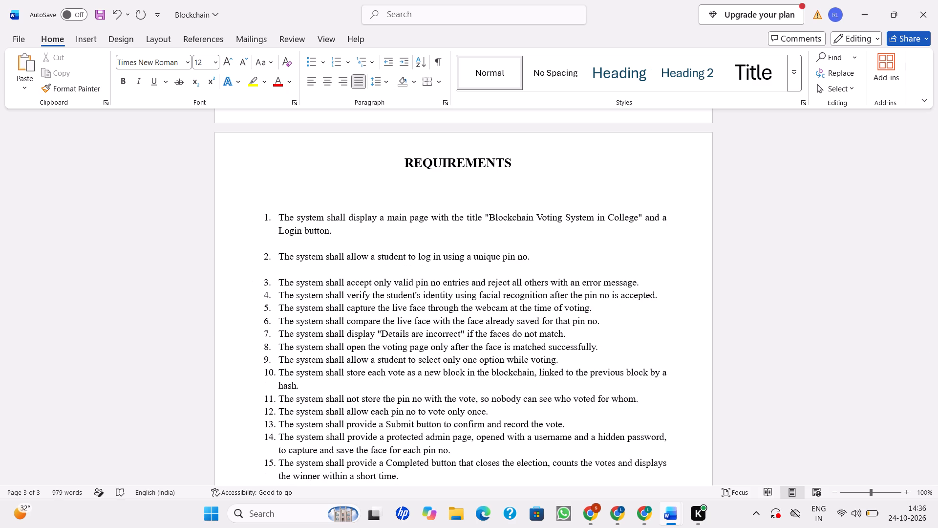
# Insert an unnumbered blank line after items 3 and 4 of the requirements list.
pyautogui.click(657, 283)
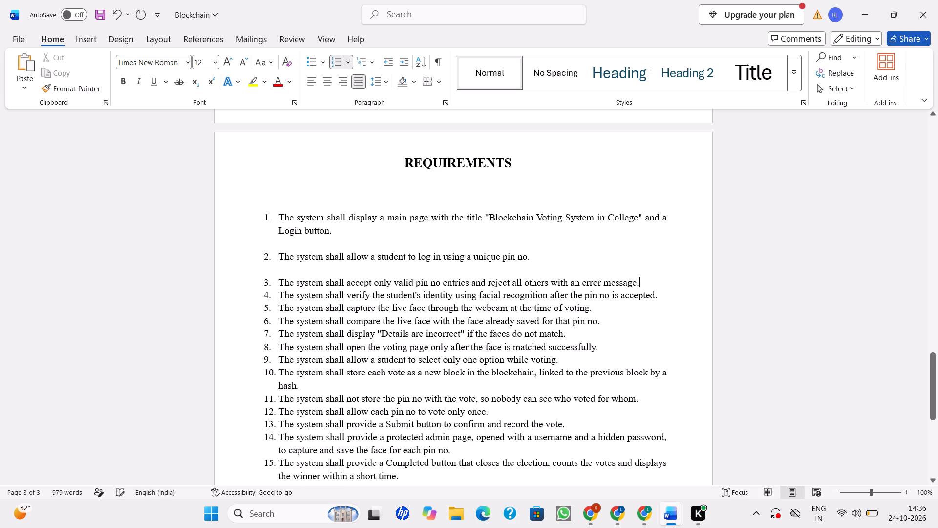
pyautogui.press('Return')
pyautogui.press('BackSpace')
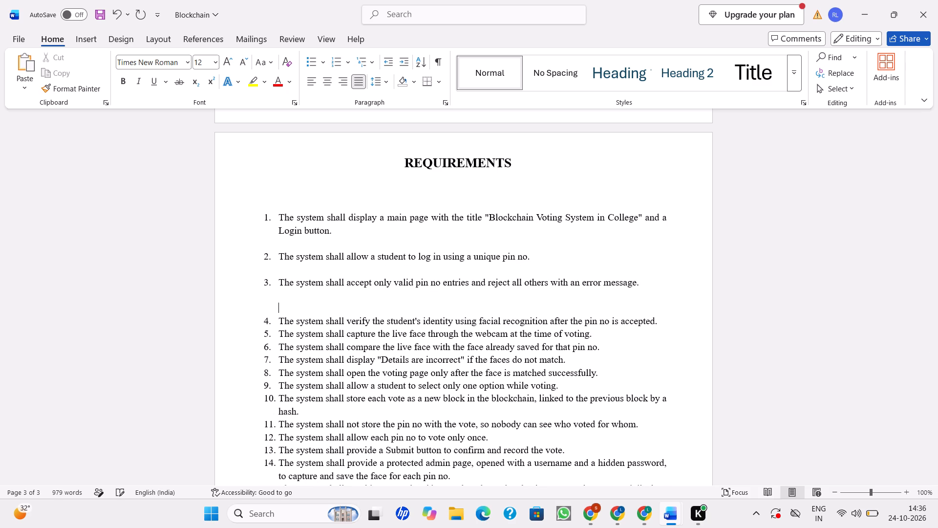
pyautogui.press('BackSpace')
pyautogui.press('BackSpace')
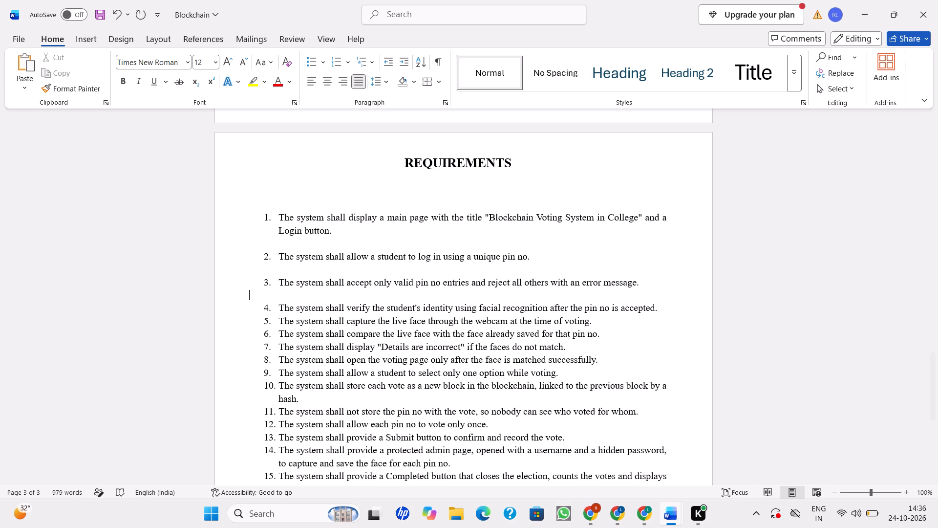
pyautogui.click(664, 309)
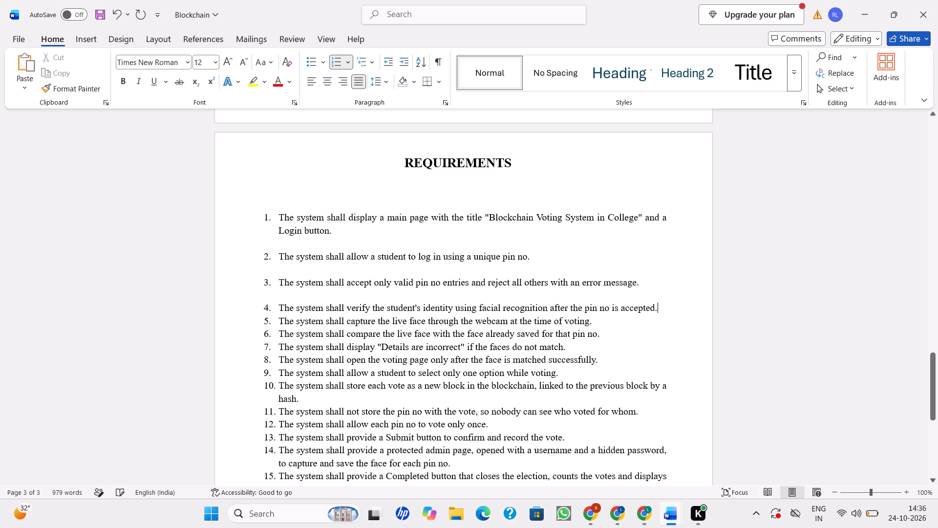
pyautogui.press('Return')
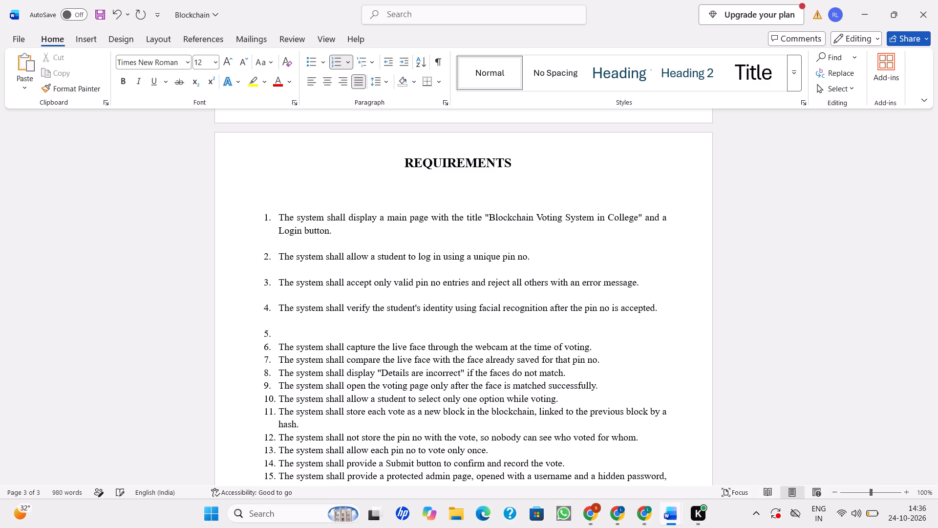
pyautogui.press('BackSpace')
pyautogui.press('BackSpace')
pyautogui.press('BackSpace')
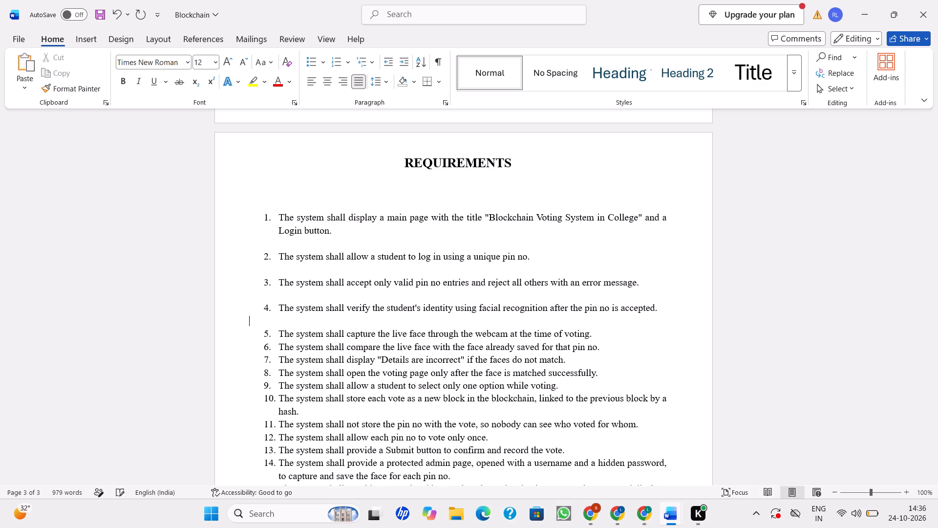
# Insert an unnumbered blank line after items 5 and 6 of the requirements list.
pyautogui.click(625, 325)
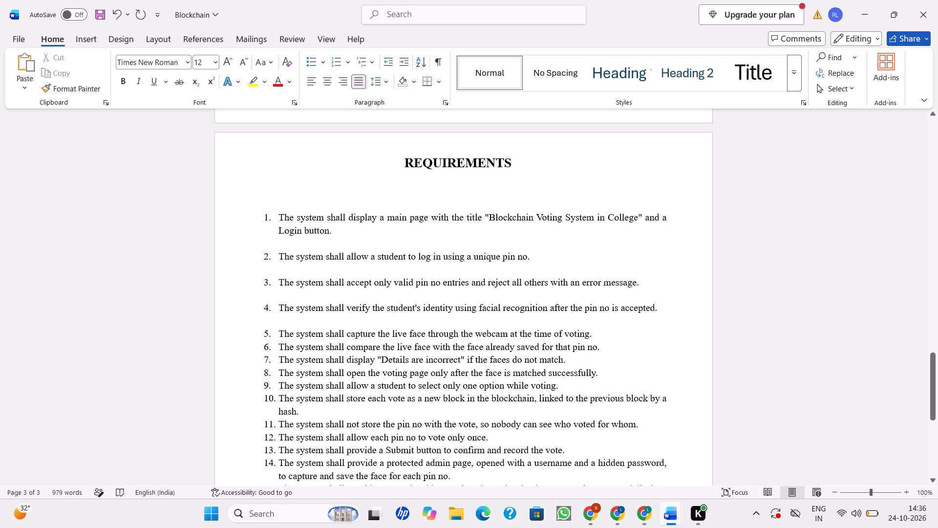
pyautogui.click(604, 326)
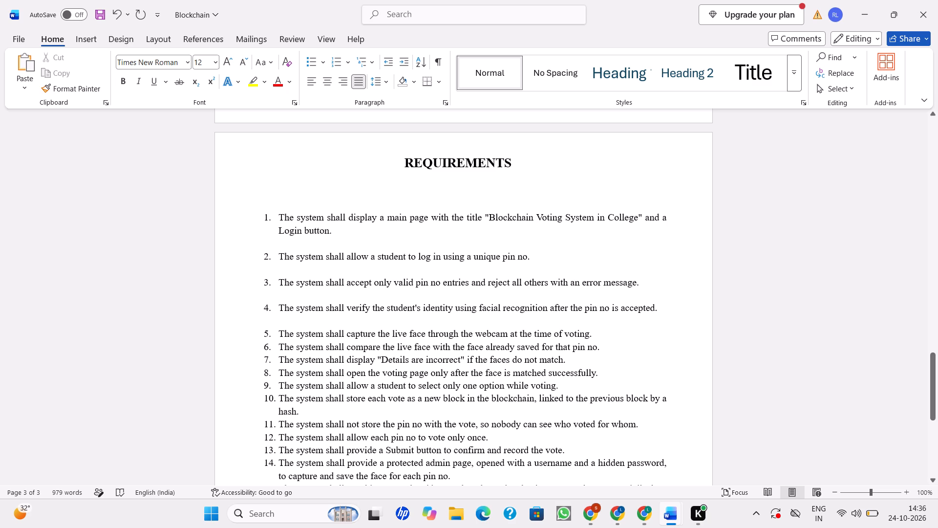
pyautogui.click(594, 336)
pyautogui.press('Return')
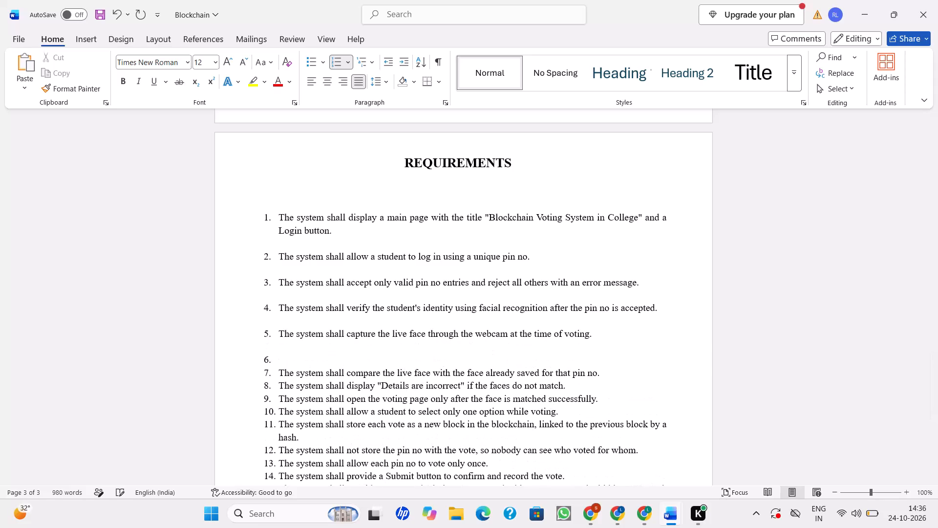
pyautogui.press('BackSpace')
pyautogui.press('BackSpace')
pyautogui.press('BackSpace')
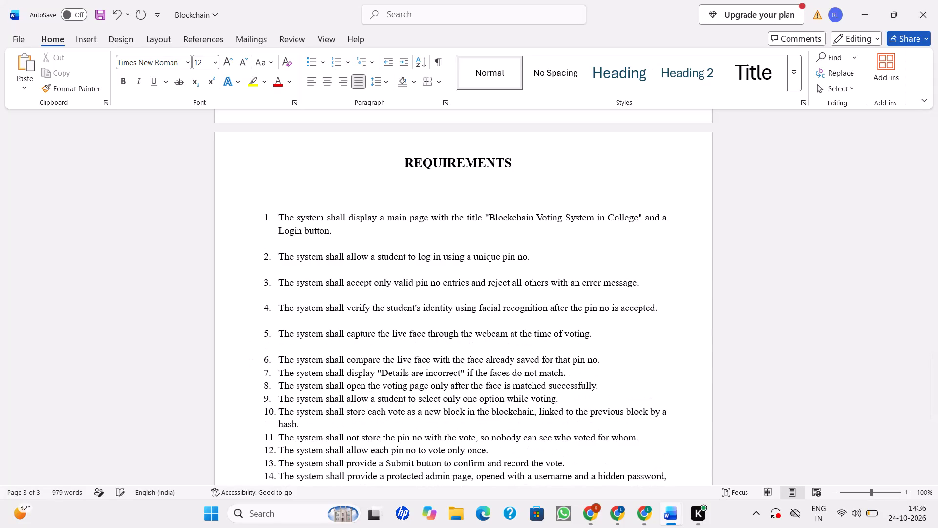
pyautogui.click(614, 362)
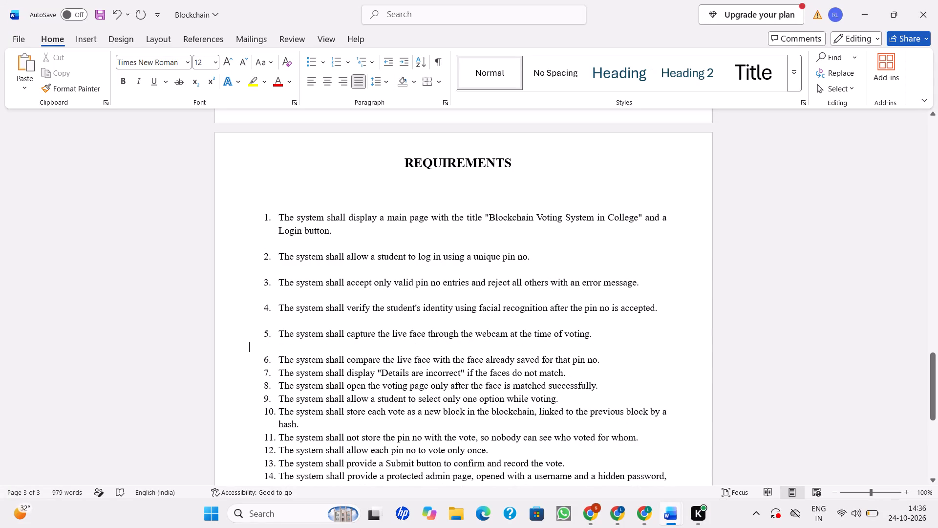
pyautogui.press('Return')
pyautogui.press('BackSpace')
pyautogui.press('BackSpace')
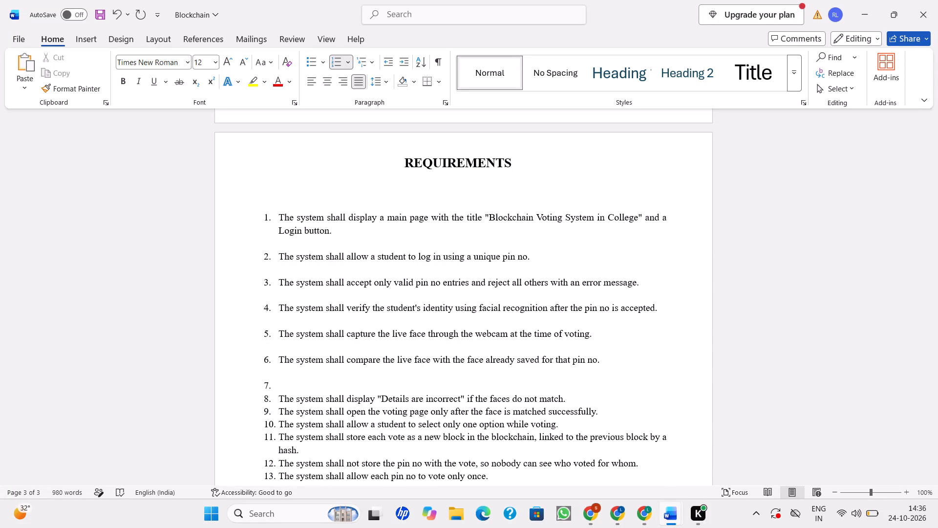
pyautogui.press('BackSpace')
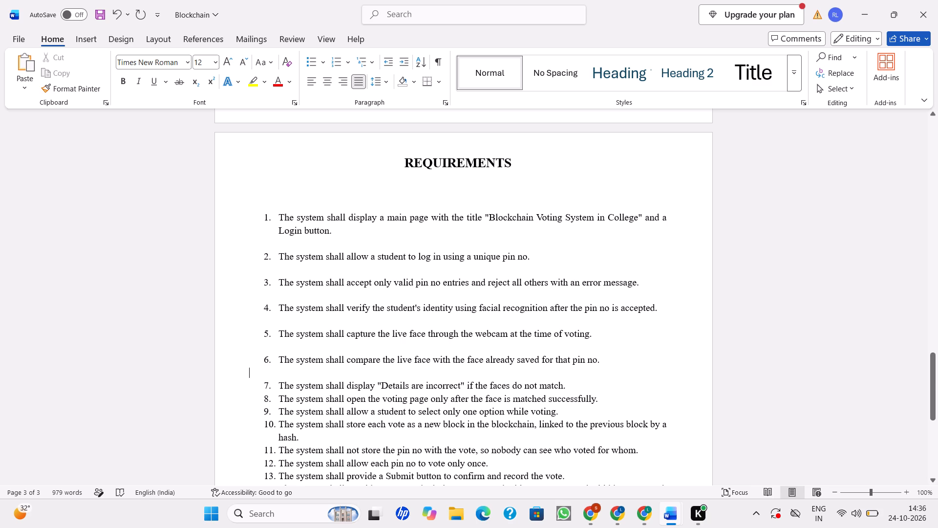
# Insert an unnumbered blank line after items 7 and 8 of the requirements list.
pyautogui.click(595, 387)
pyautogui.press('Return')
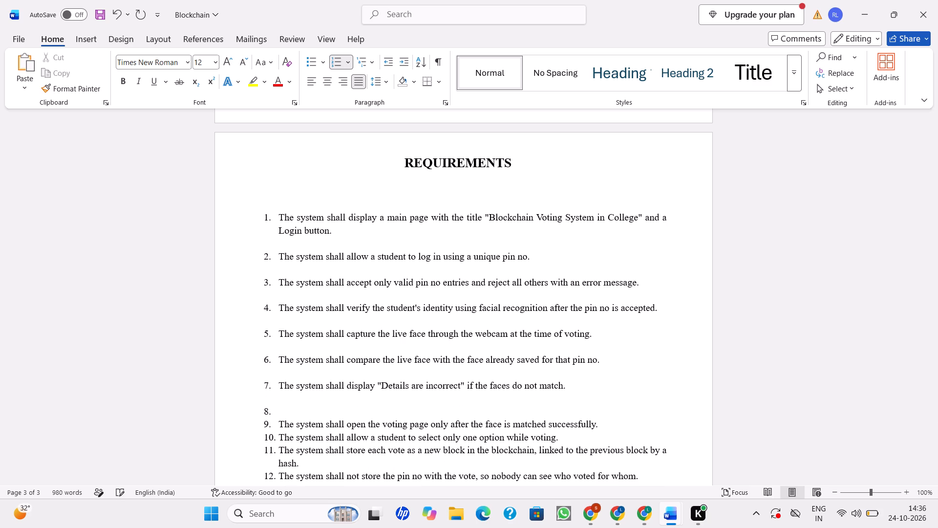
pyautogui.press('BackSpace')
pyautogui.press('BackSpace')
pyautogui.press('BackSpace')
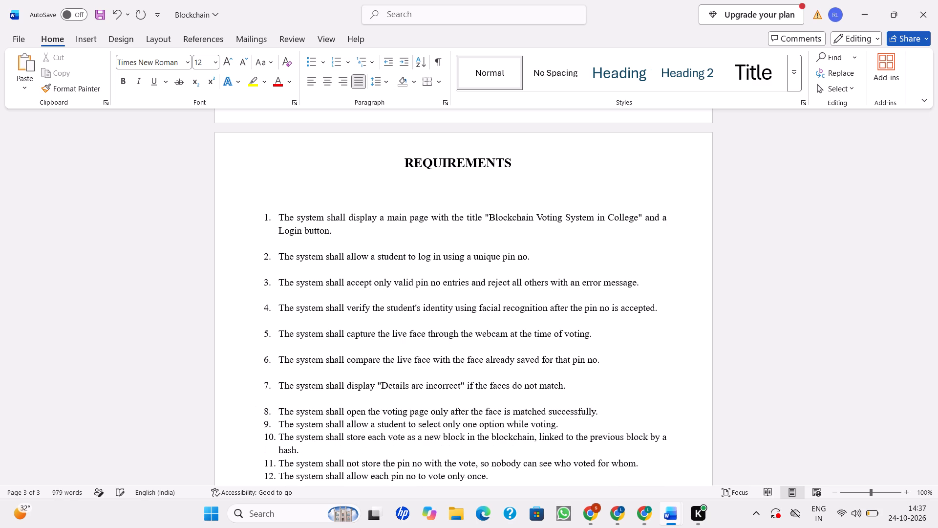
pyautogui.click(602, 408)
pyautogui.press('Return')
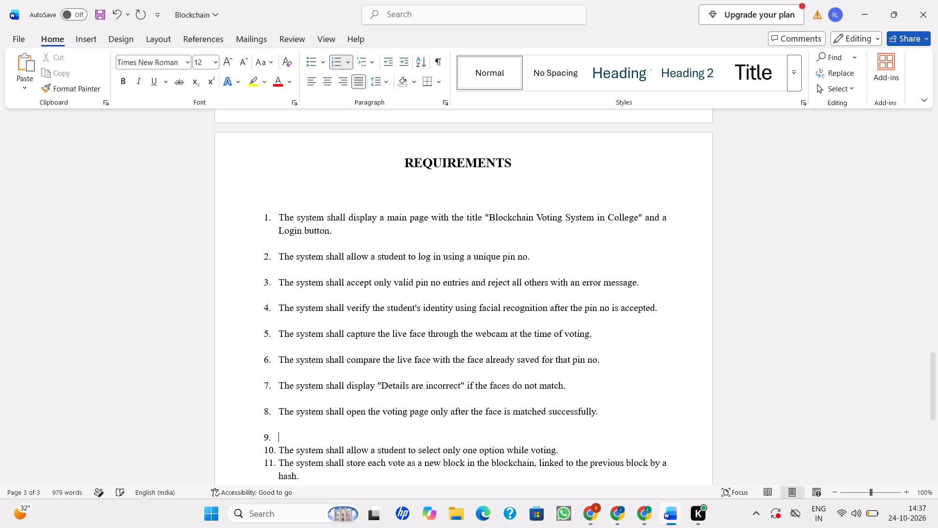
pyautogui.press('BackSpace')
pyautogui.press('BackSpace')
pyautogui.press('BackSpace')
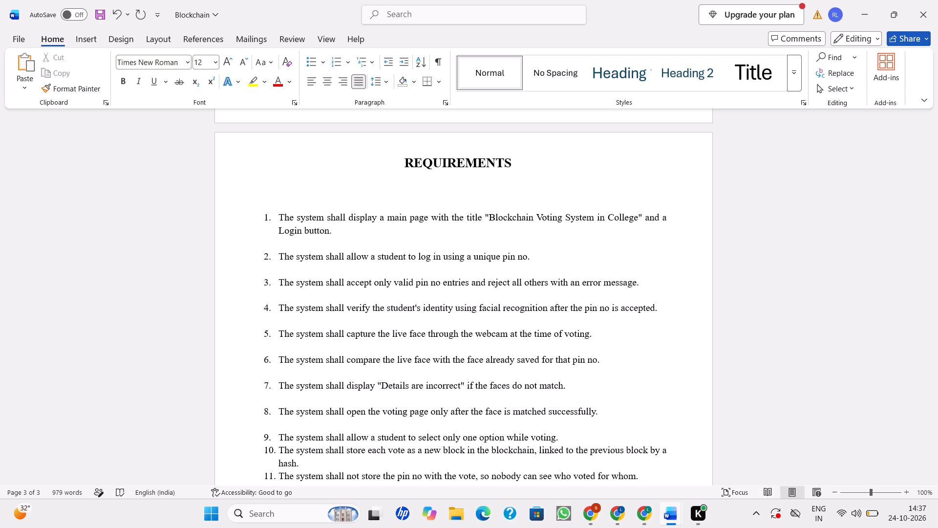
# Insert an unnumbered blank line after items 9 and 10 of the requirements list.
pyautogui.click(576, 438)
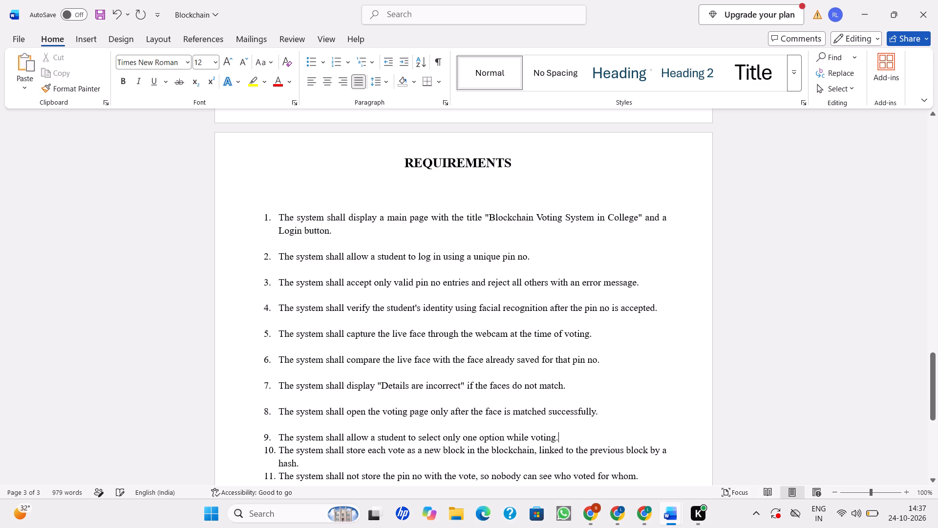
pyautogui.press('Return')
pyautogui.press('BackSpace')
pyautogui.press('BackSpace')
pyautogui.press('BackSpace')
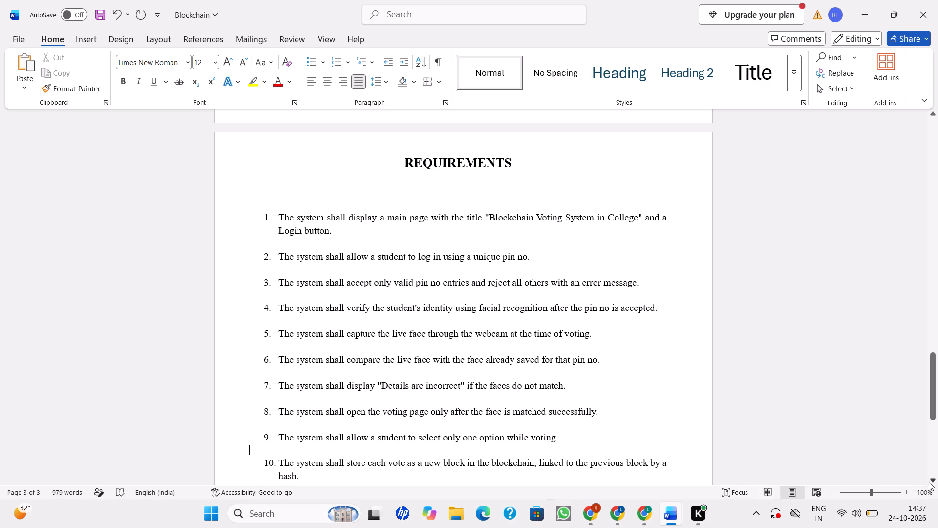
pyautogui.tripleClick(935, 477)
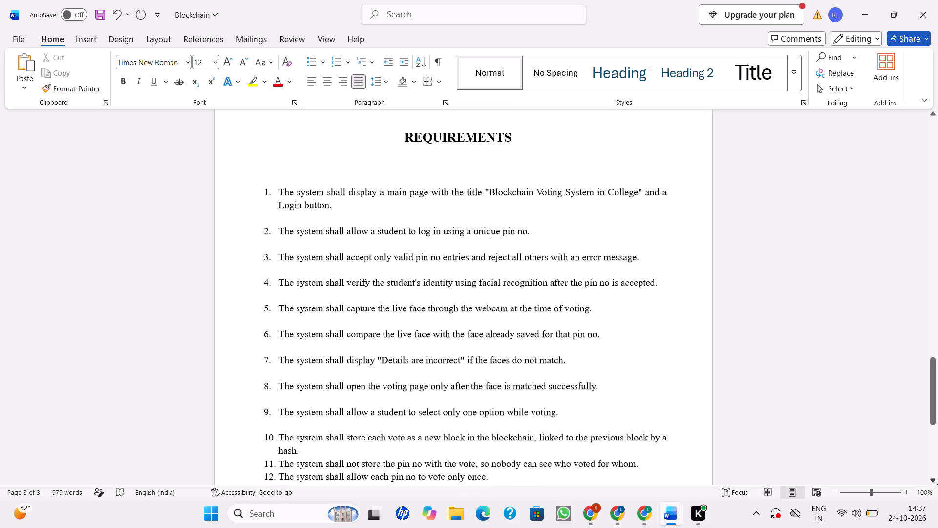
pyautogui.tripleClick(935, 477)
pyautogui.tripleClick(935, 477)
pyautogui.tripleClick(935, 477)
pyautogui.tripleClick(935, 477)
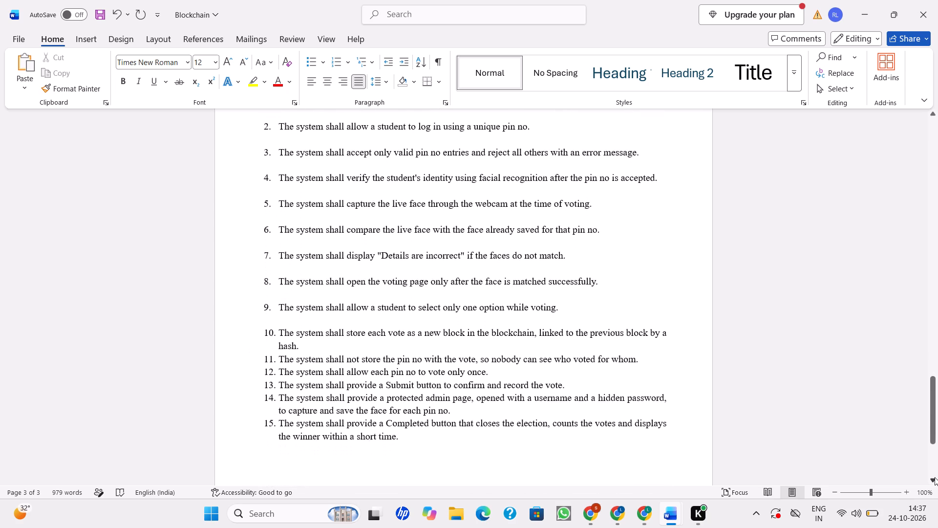
pyautogui.doubleClick(935, 477)
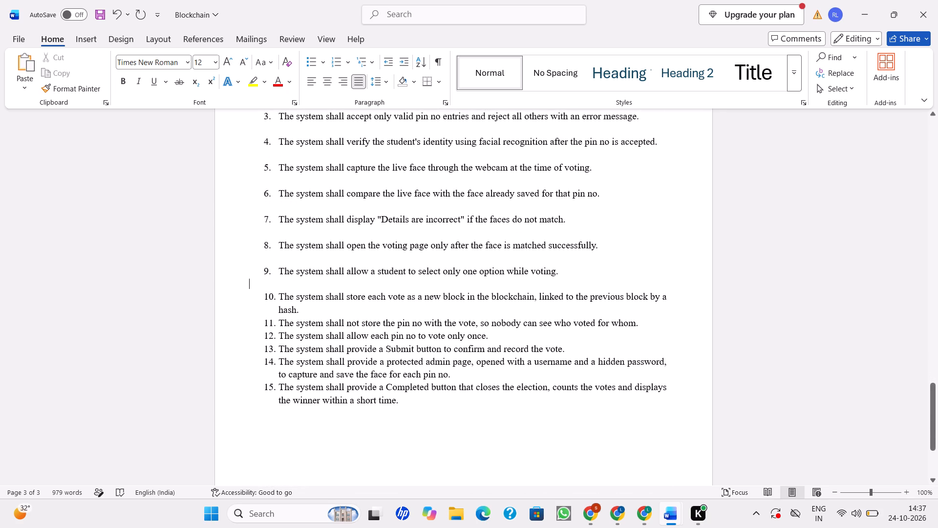
pyautogui.click(304, 311)
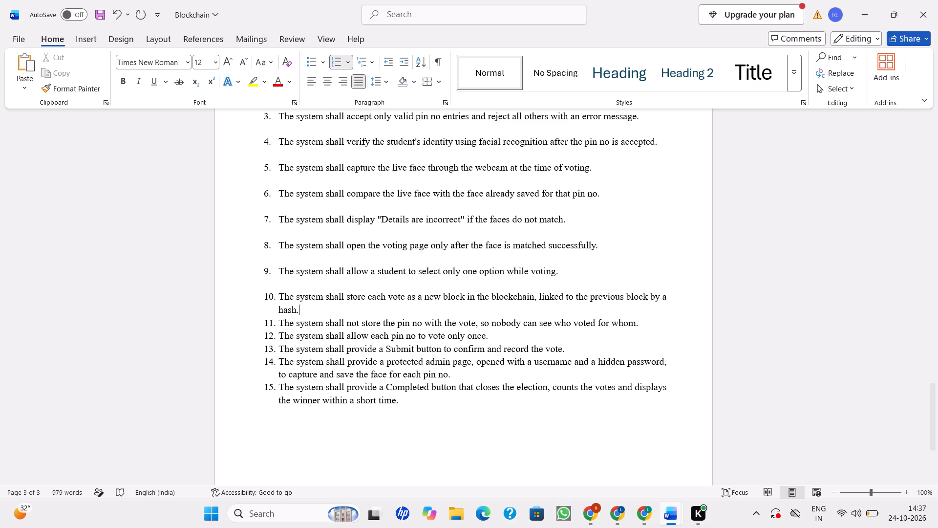
pyautogui.press('Return')
pyautogui.press('BackSpace')
pyautogui.press('BackSpace')
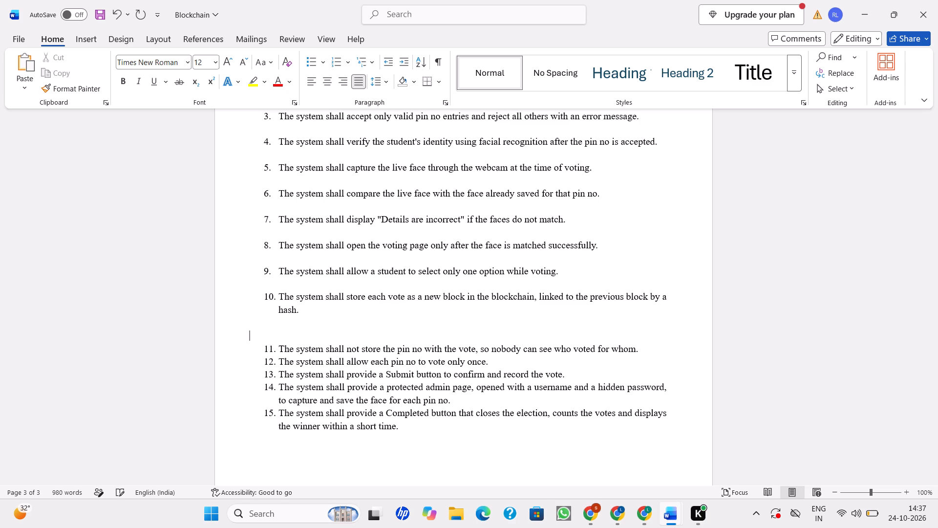
pyautogui.press('BackSpace')
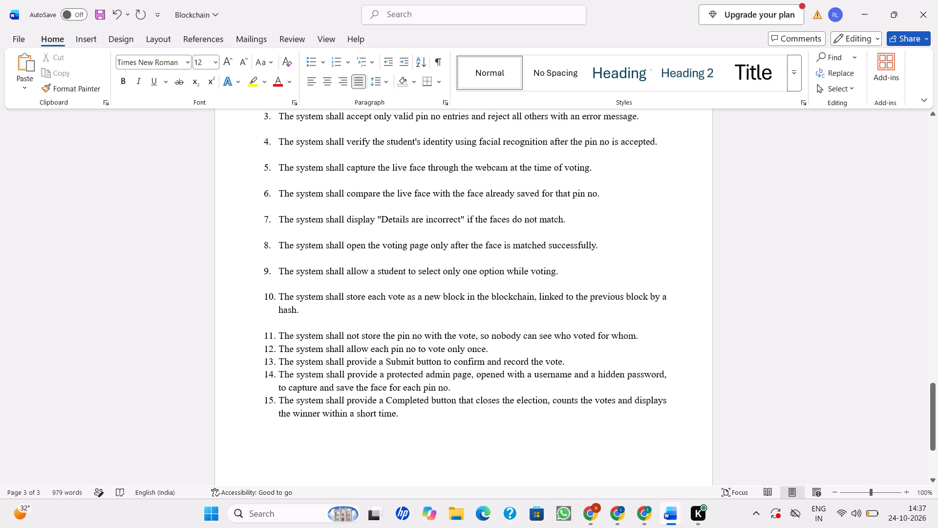
# Insert an unnumbered blank line after items 11 and 12 of the requirements list.
pyautogui.click(636, 337)
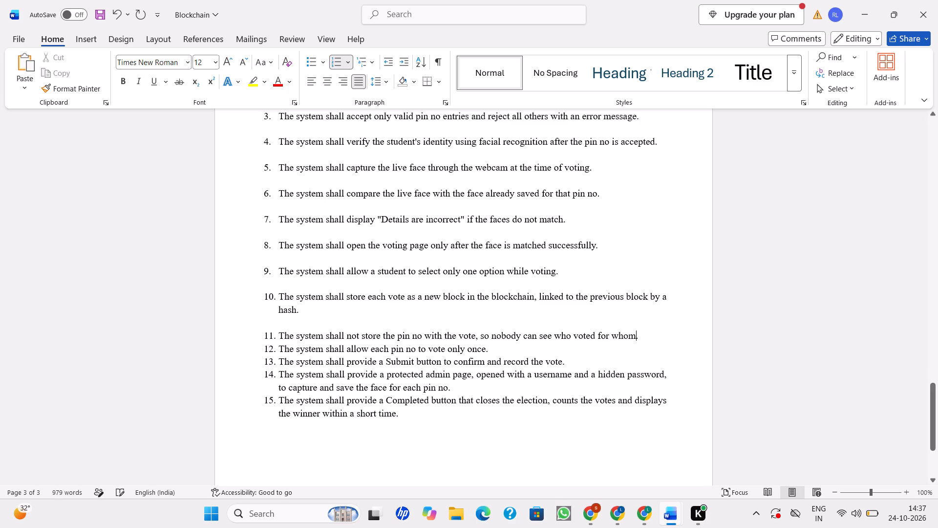
pyautogui.click(640, 336)
pyautogui.press('Return')
pyautogui.press('BackSpace')
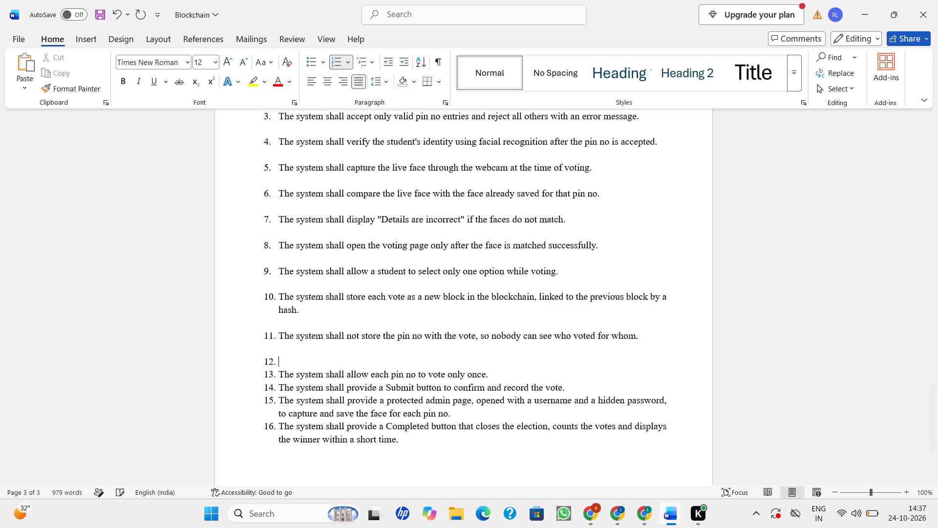
pyautogui.press('BackSpace')
pyautogui.press('BackSpace')
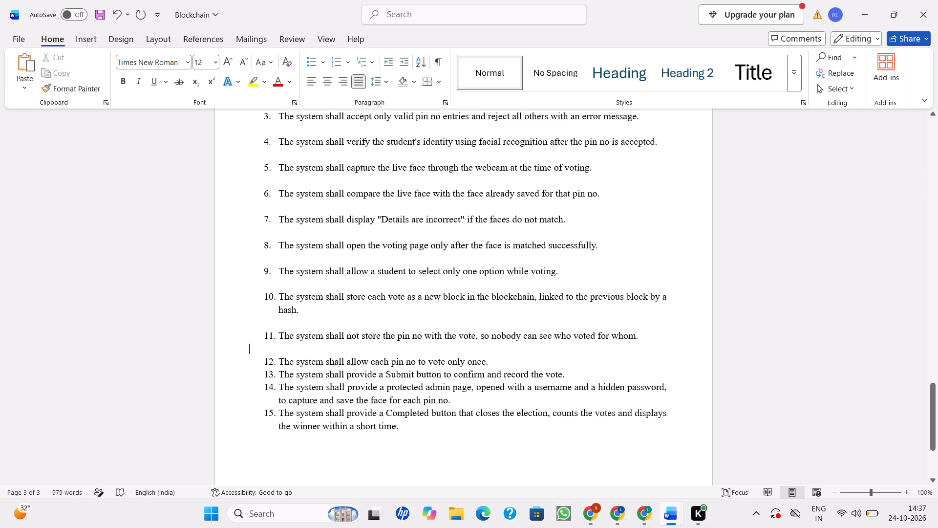
pyautogui.click(496, 361)
pyautogui.press('Return')
pyautogui.press('BackSpace')
pyautogui.press('BackSpace')
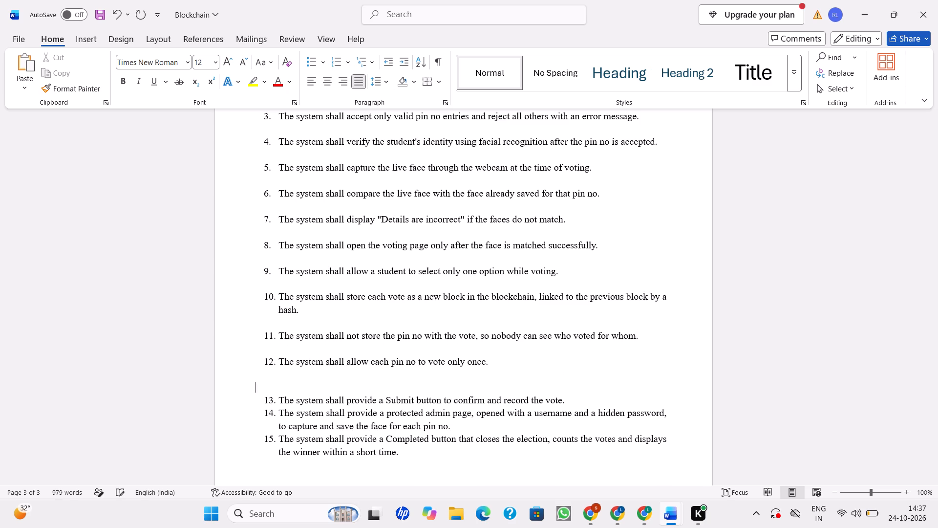
pyautogui.press('BackSpace')
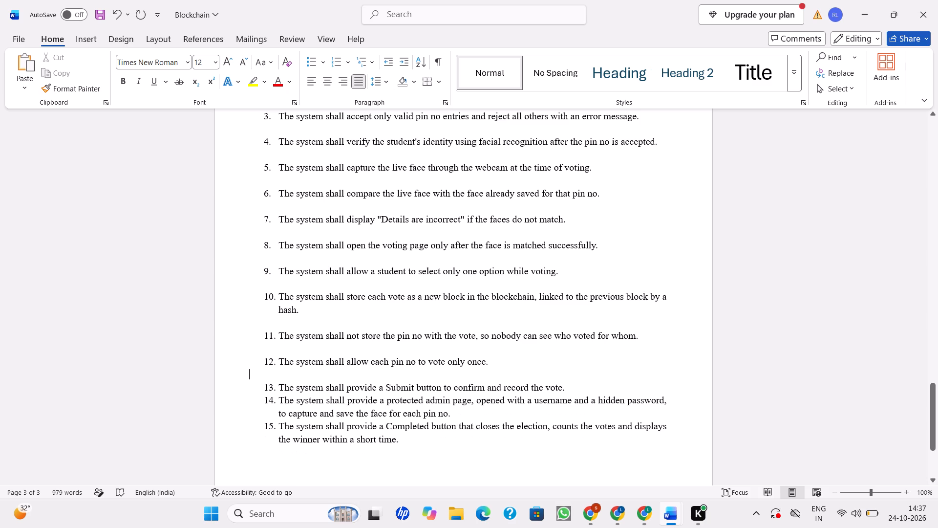
# Insert an unnumbered blank line after items 13 and 14 of the requirements list.
pyautogui.click(576, 385)
pyautogui.press('Return')
pyautogui.press('BackSpace')
pyautogui.press('BackSpace')
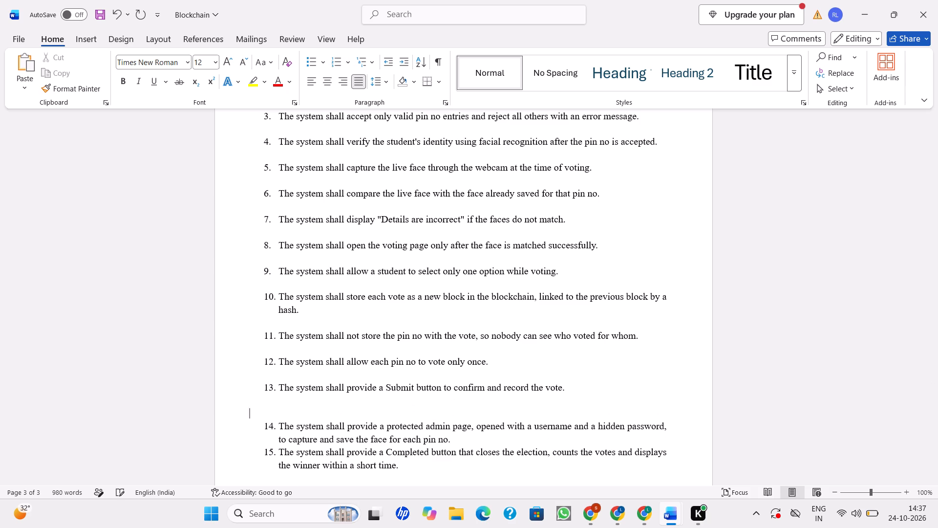
pyautogui.press('BackSpace')
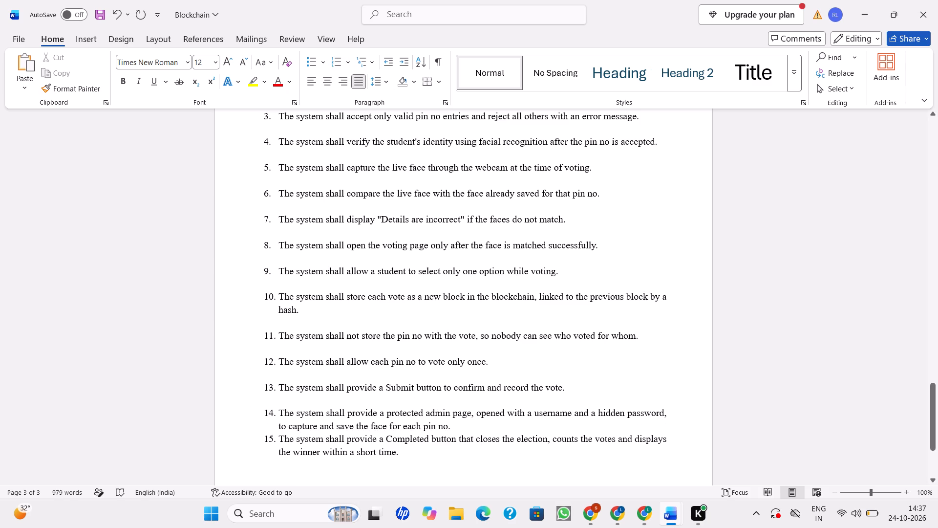
pyautogui.click(459, 425)
pyautogui.press('Return')
pyautogui.press('BackSpace')
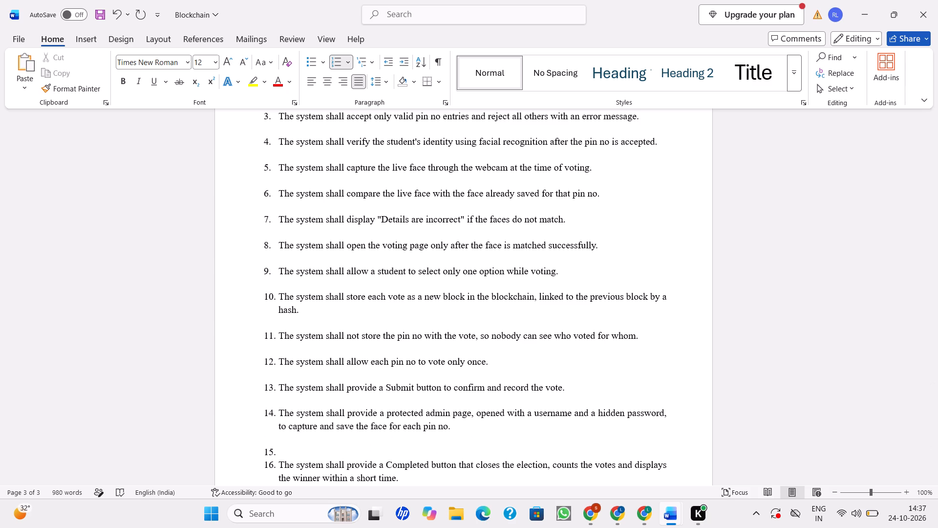
pyautogui.press('BackSpace')
pyautogui.press('BackSpace')
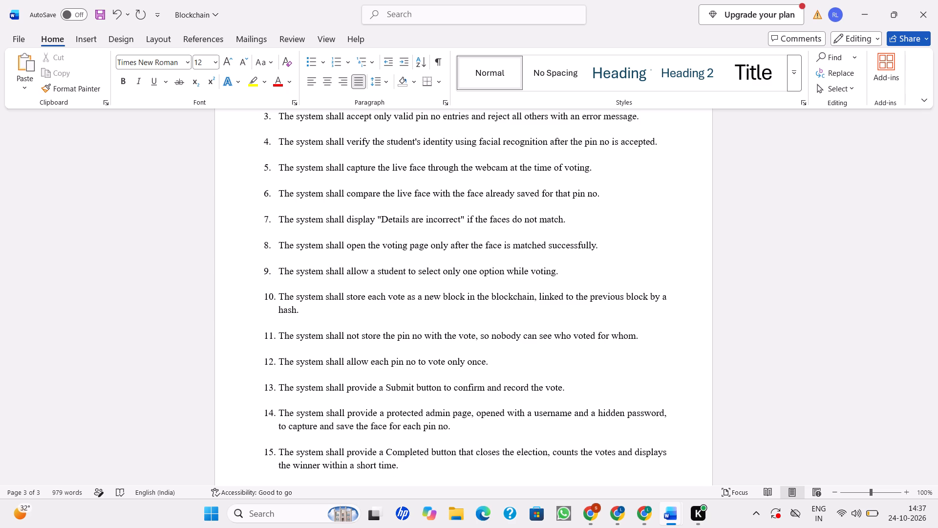
# Replace the numbers of the whole 15-item requirements list with the four-diamond bullet symbol.
pyautogui.click(266, 458)
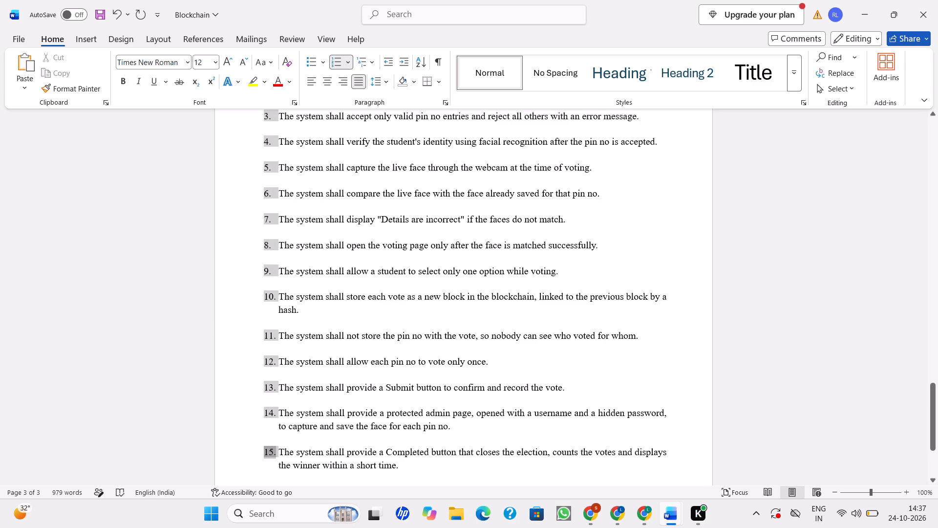
pyautogui.tripleClick(936, 116)
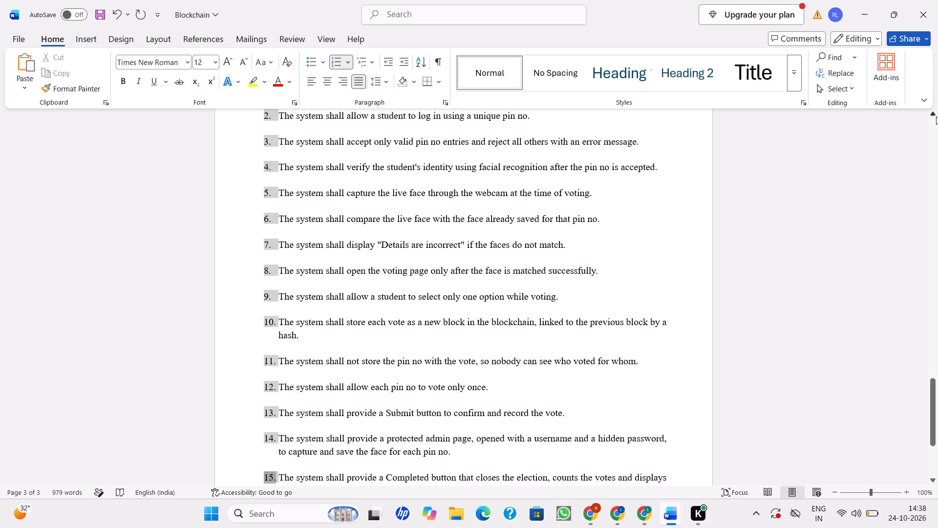
pyautogui.tripleClick(936, 116)
pyautogui.tripleClick(936, 116)
pyautogui.tripleClick(936, 116)
pyautogui.click(936, 116)
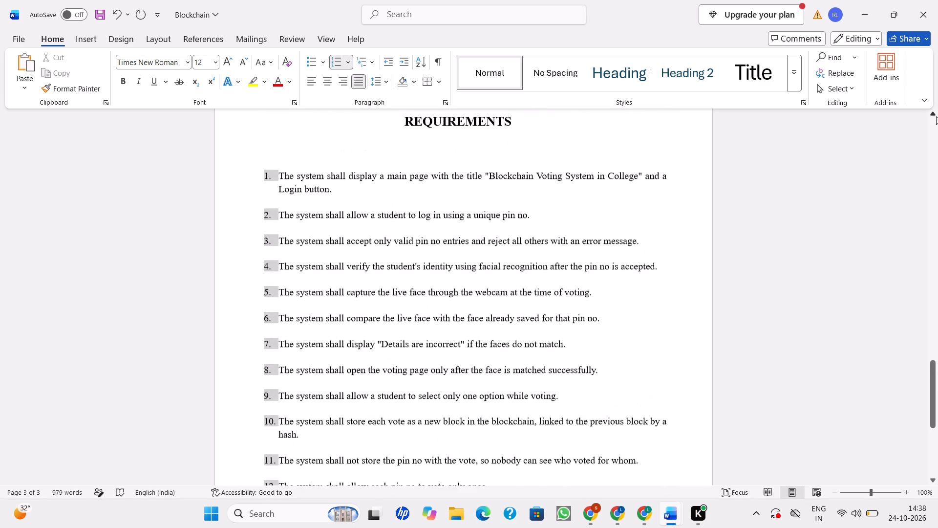
pyautogui.click(352, 61)
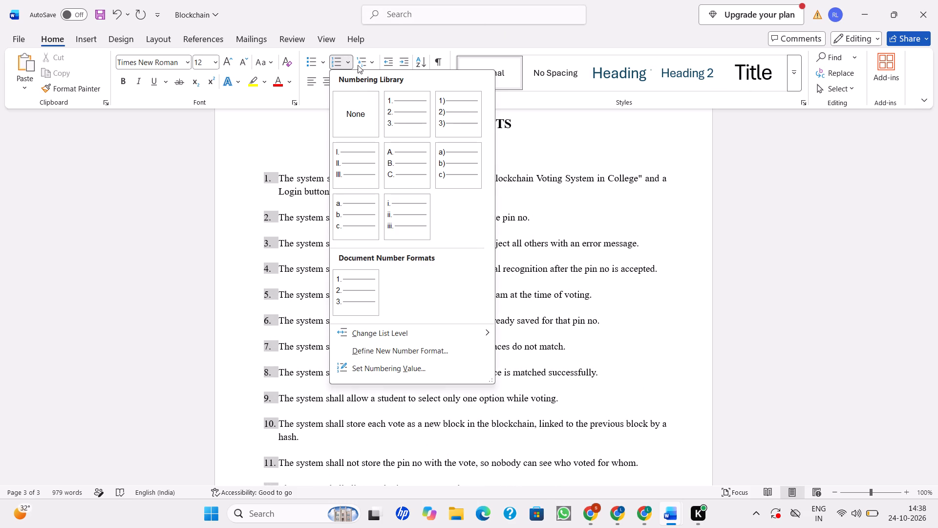
pyautogui.moveTo(205, 159); pyautogui.dragTo(328, 65)
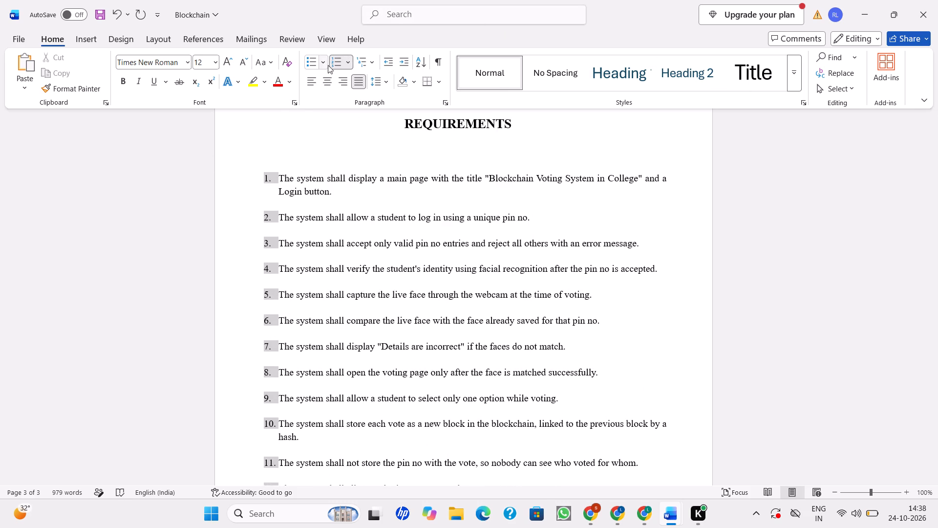
pyautogui.moveTo(328, 65); pyautogui.dragTo(326, 62)
pyautogui.click(326, 62)
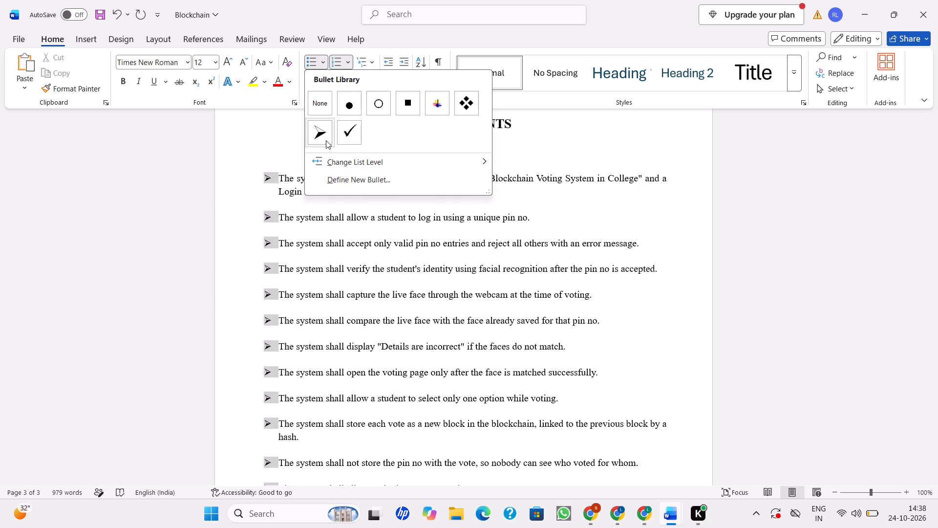
pyautogui.click(479, 162)
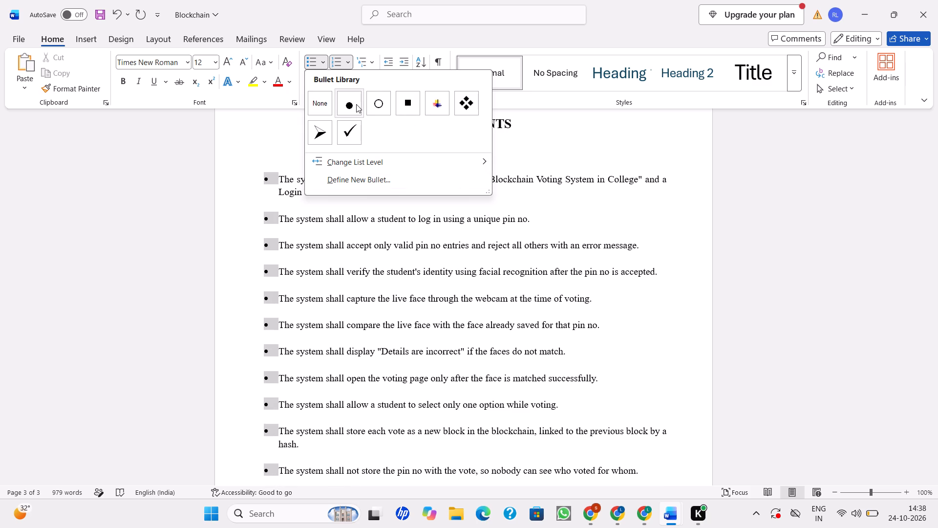
pyautogui.click(474, 97)
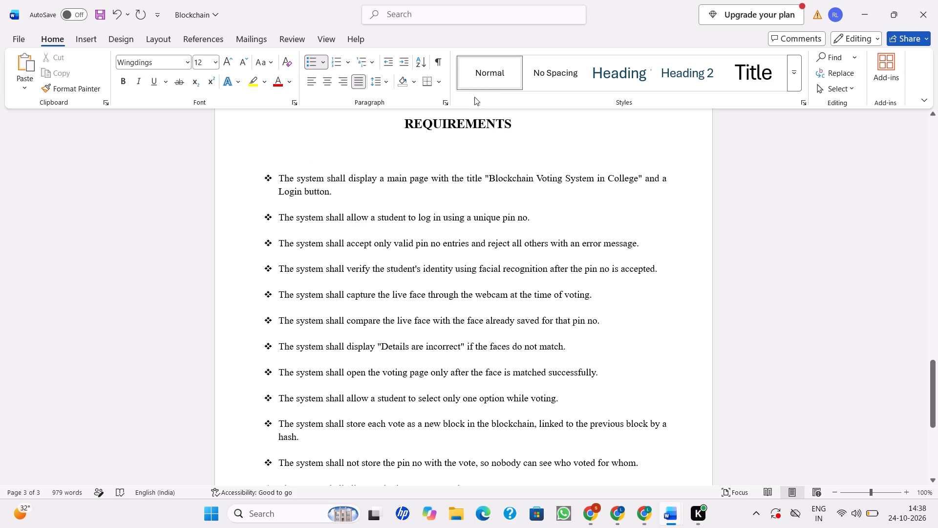
pyautogui.click(640, 324)
pyautogui.press('Down')
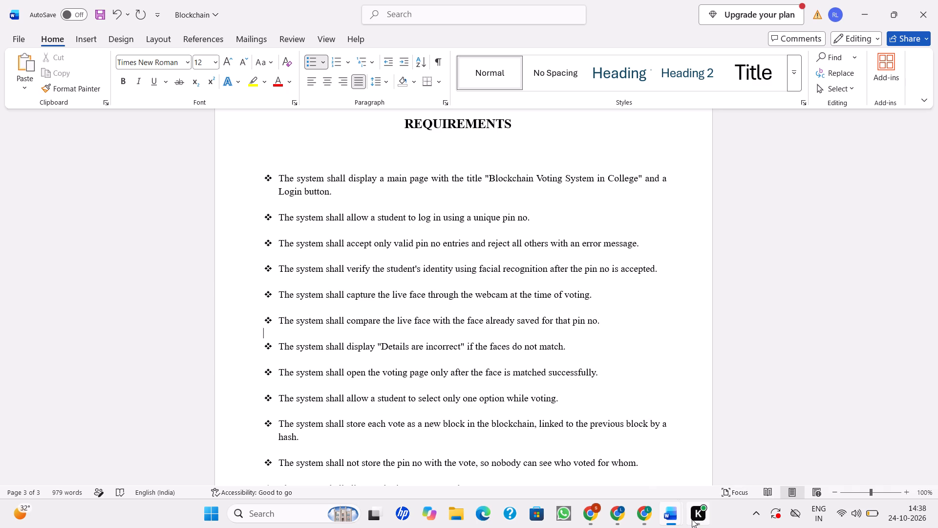
pyautogui.press('Down')
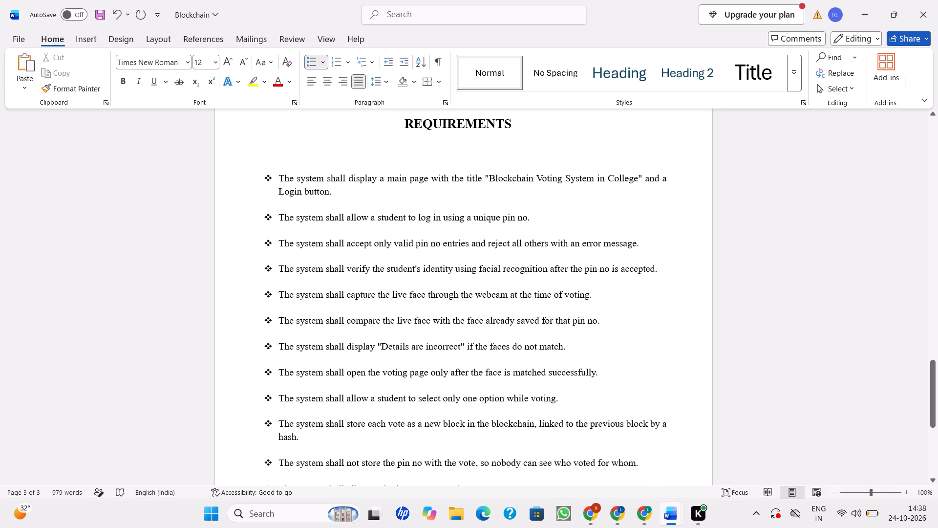
# Add empty unbulleted lines after the last requirement until the cursor reaches the start of a new page.
pyautogui.tripleClick(934, 474)
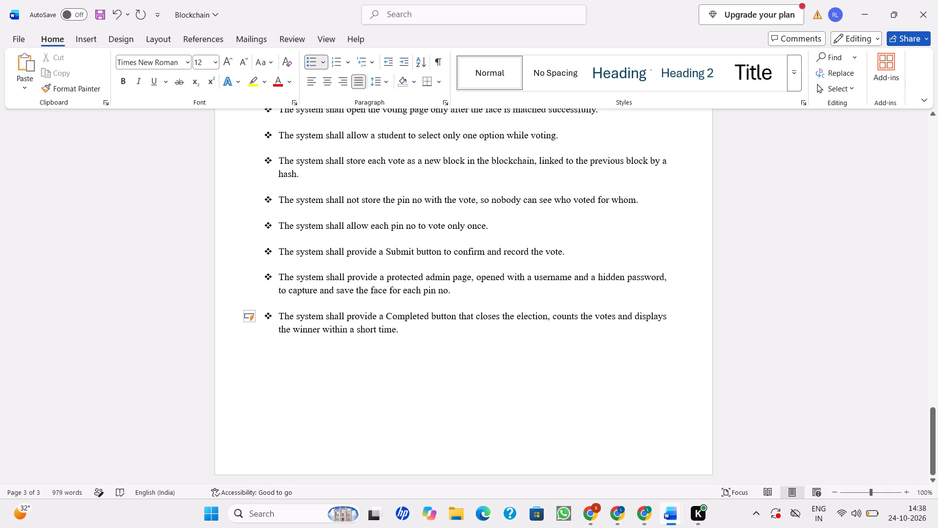
pyautogui.click(431, 335)
pyautogui.press('Return')
pyautogui.press('Return')
pyautogui.press('Return')
pyautogui.press('Return')
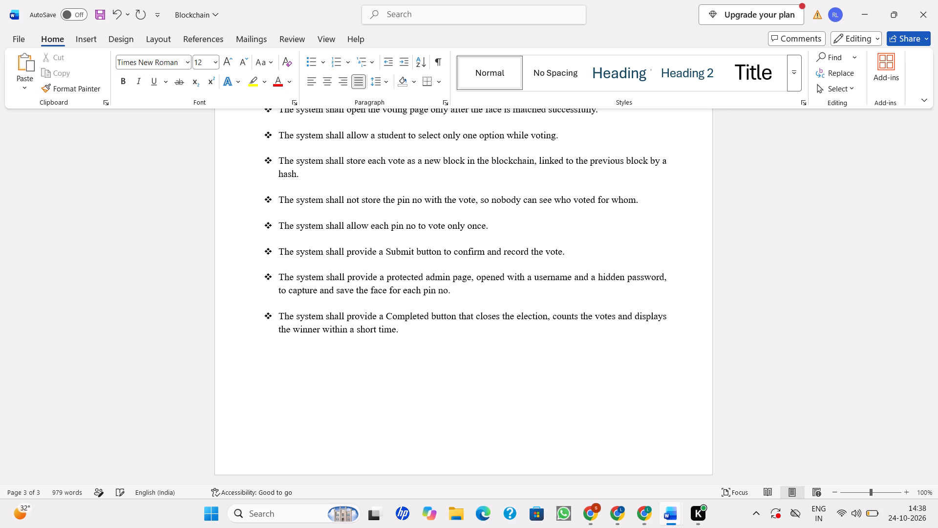
pyautogui.press('Return')
pyautogui.press('Return')
pyautogui.press('Return')
pyautogui.press('Return')
pyautogui.press('Return')
pyautogui.press('Return')
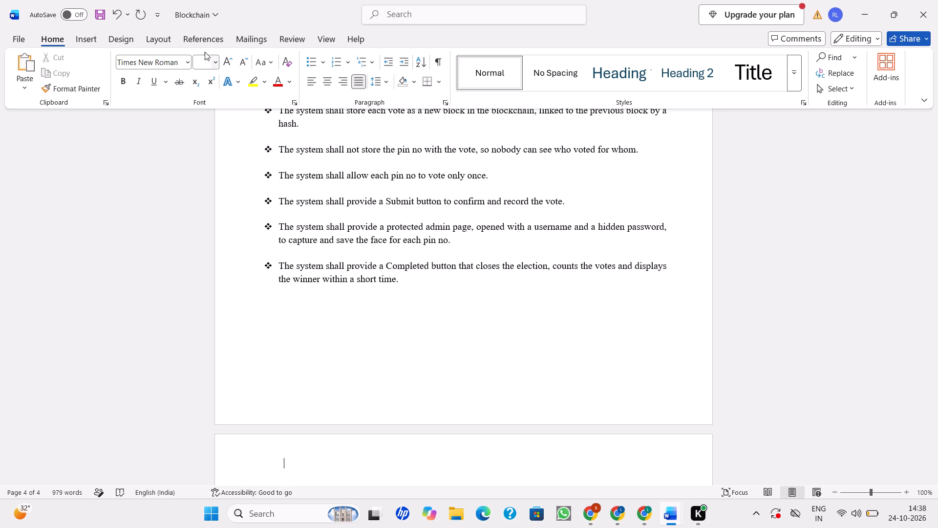
# Enter the heading SYSTEM ENVIRONMENT on the new page, in bold, size 16 and centred.
pyautogui.click(218, 59)
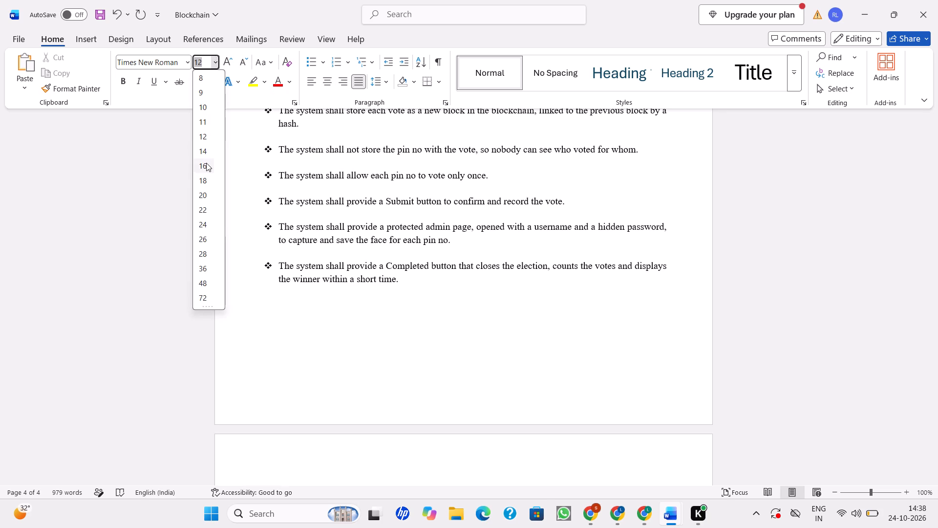
pyautogui.click(206, 163)
pyautogui.click(113, 81)
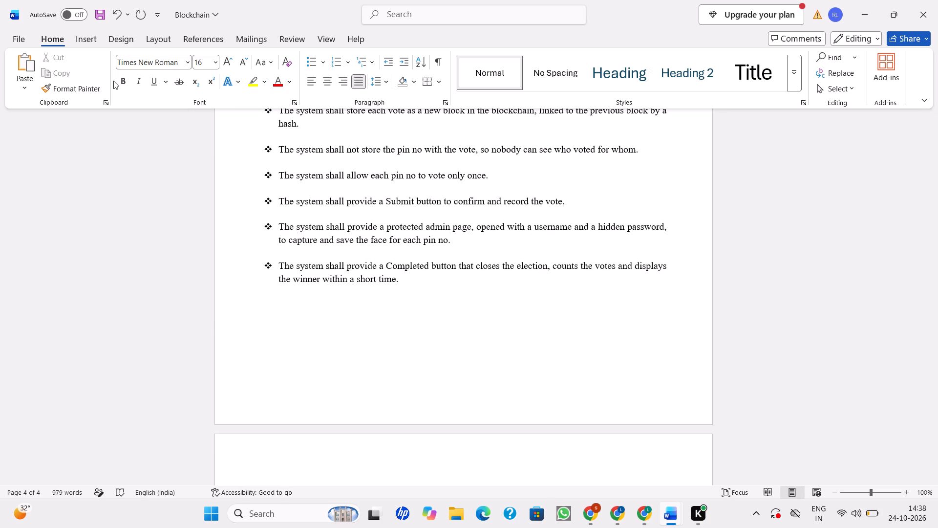
pyautogui.click(122, 81)
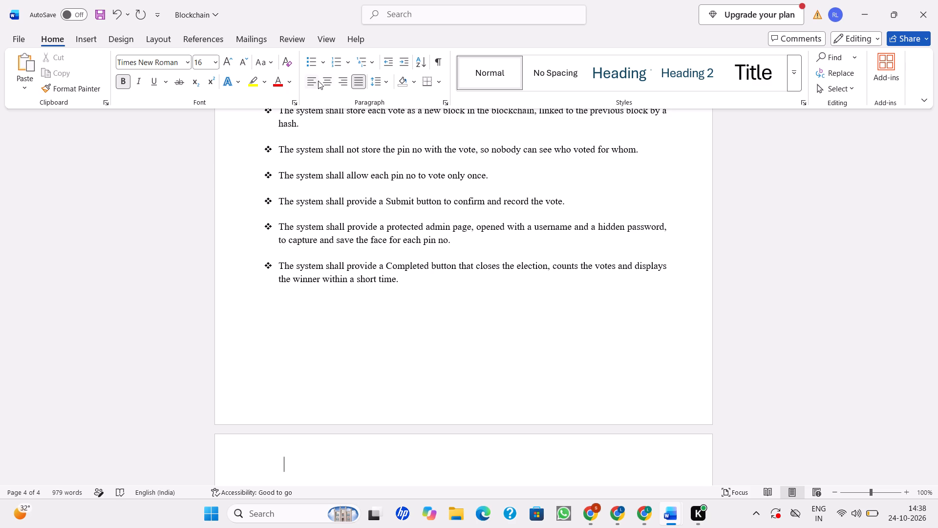
pyautogui.click(324, 82)
pyautogui.write('SYSTE')
pyautogui.write('M')
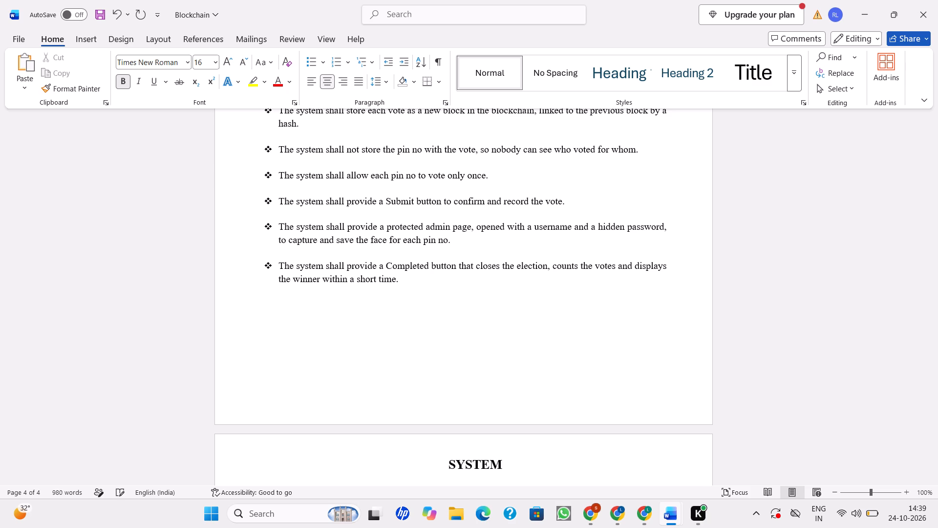
pyautogui.press('space')
pyautogui.write('ENVIRONMENT')
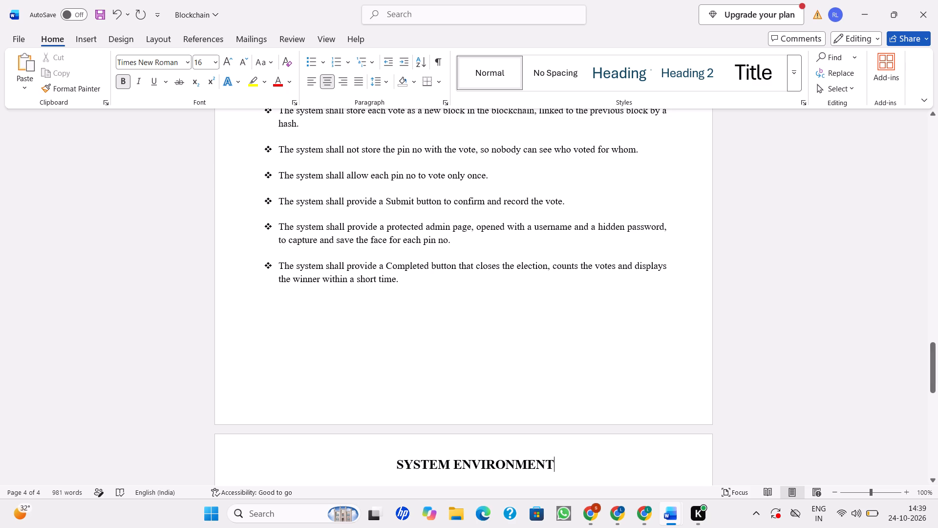
# Start the body text below the SYSTEM ENVIRONMENT heading with non-bold, size 12, justified formatting and leave one blank line.
pyautogui.doubleClick(933, 482)
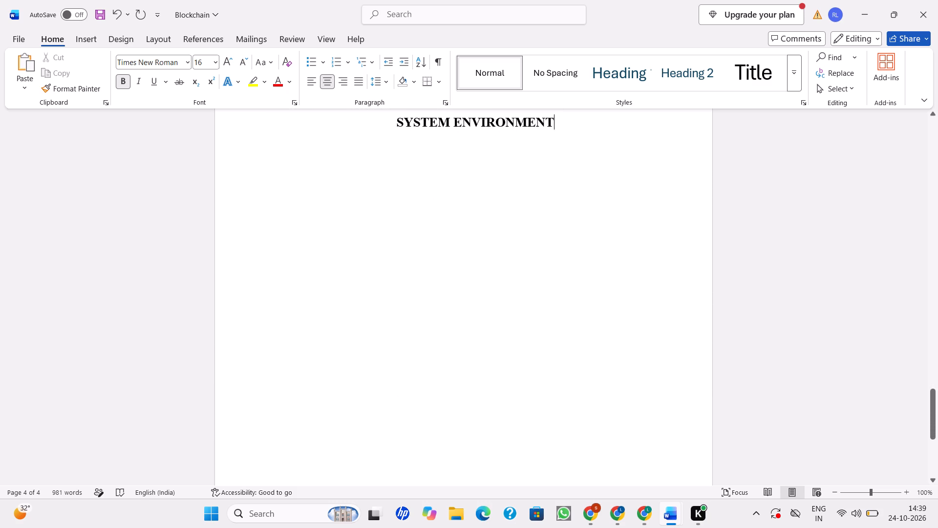
pyautogui.press('Return')
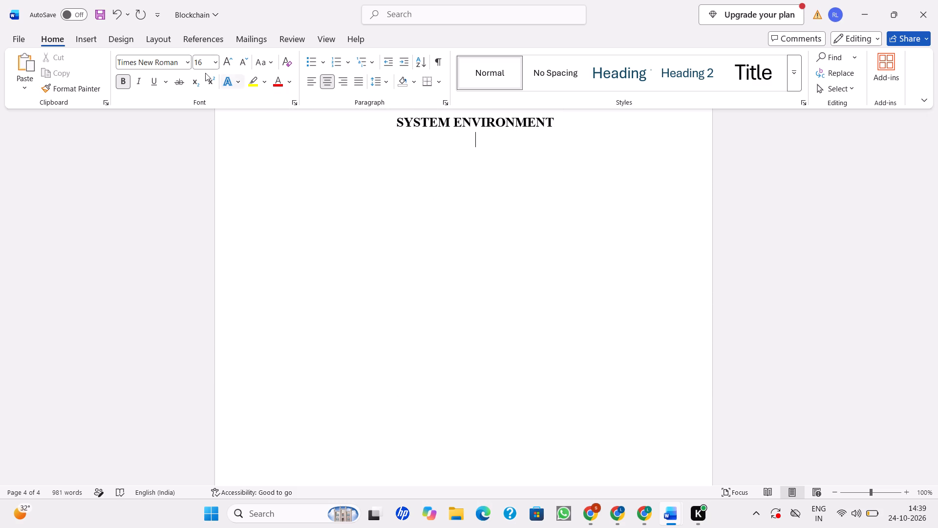
pyautogui.click(119, 83)
pyautogui.click(215, 60)
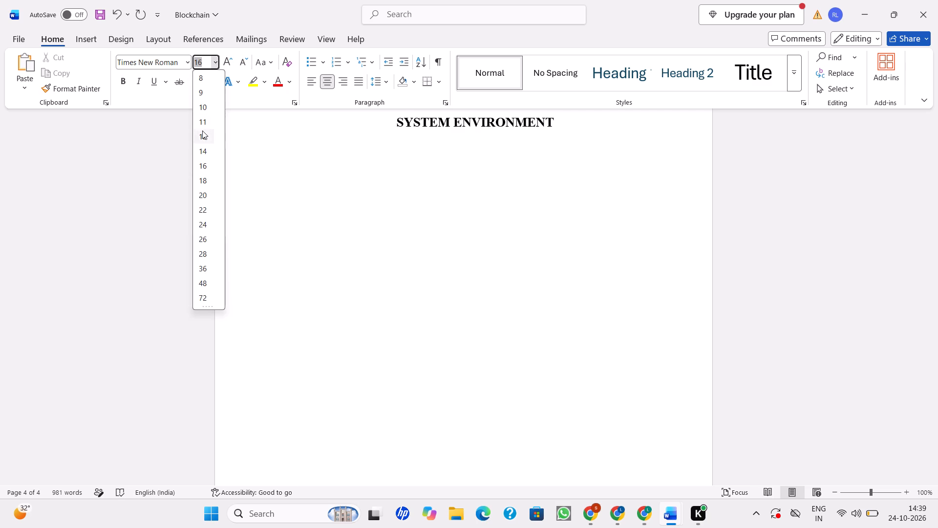
pyautogui.click(202, 135)
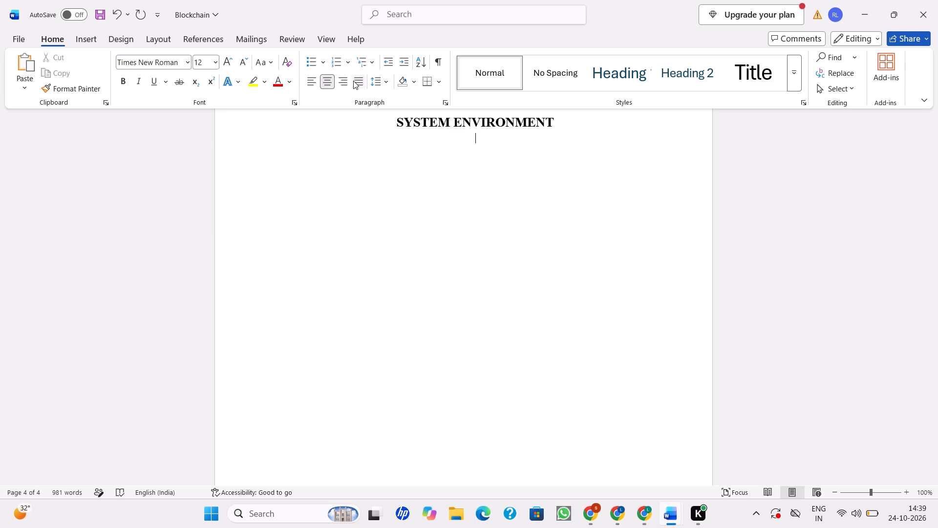
pyautogui.click(358, 82)
pyautogui.press('Return')
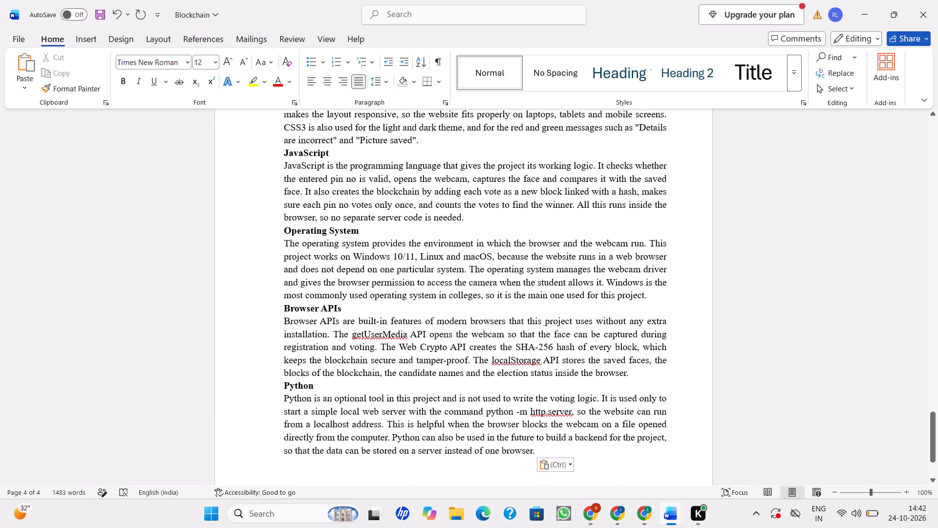
# Insert a blank line between the end of the HTML5 paragraph and the CSS3 subheading.
pyautogui.tripleClick(933, 119)
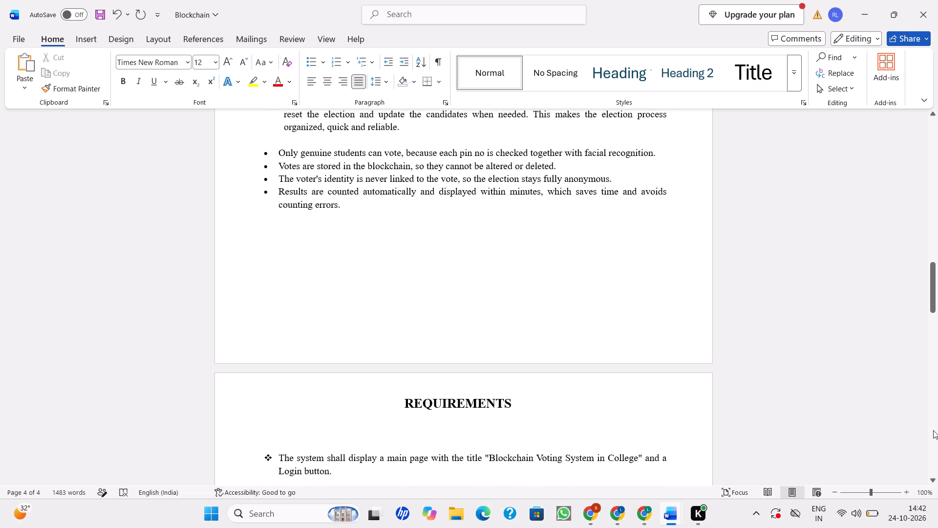
pyautogui.click(932, 435)
pyautogui.click(932, 435)
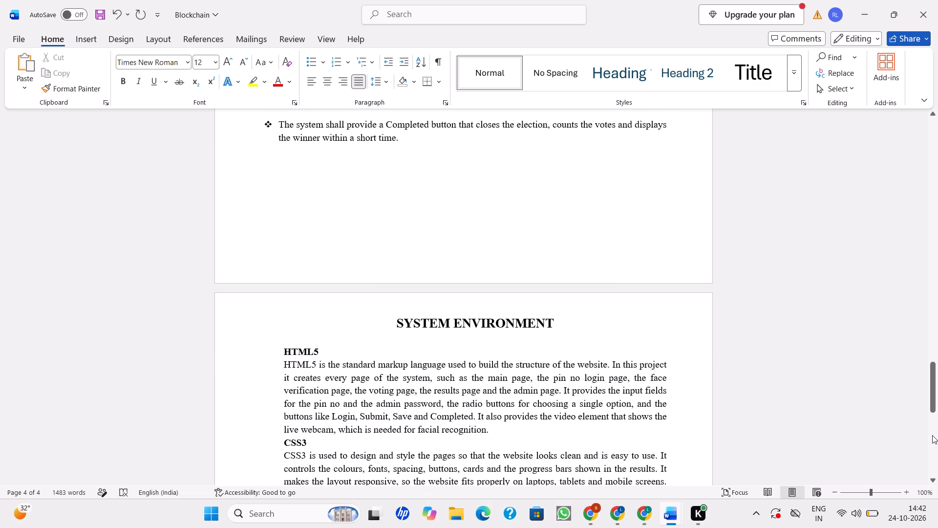
pyautogui.click(492, 431)
pyautogui.press('Return')
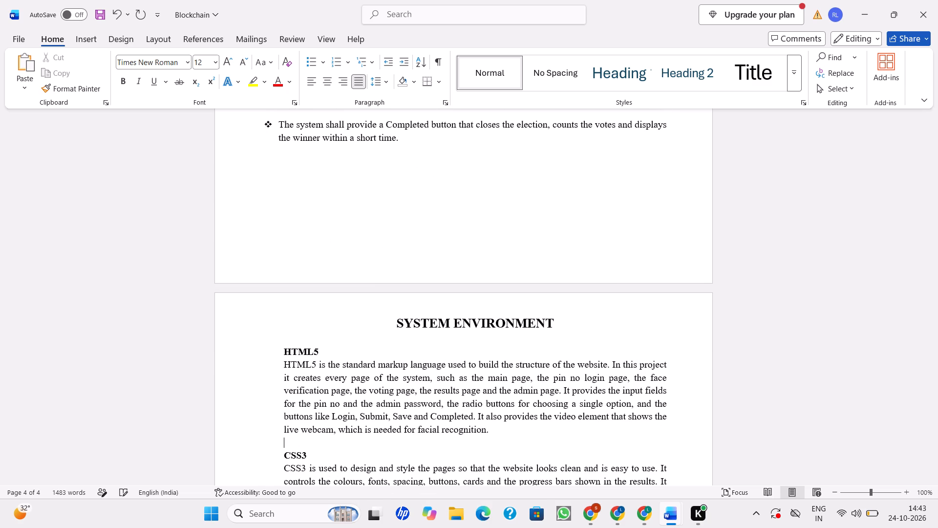
# Insert a blank line above each of the JavaScript, Operating System and Browser APIs subheadings in the SYSTEM ENVIRONMENT section.
pyautogui.doubleClick(929, 479)
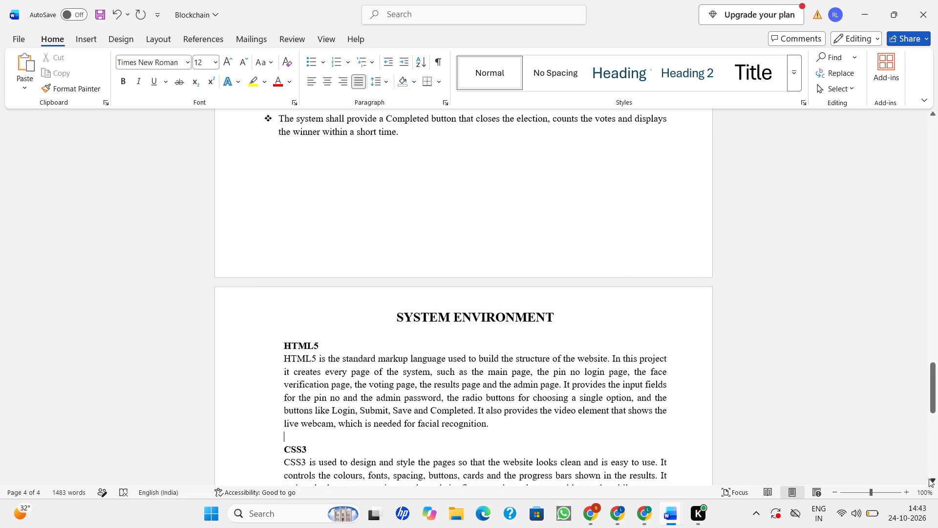
pyautogui.moveTo(929, 479); pyautogui.dragTo(922, 482)
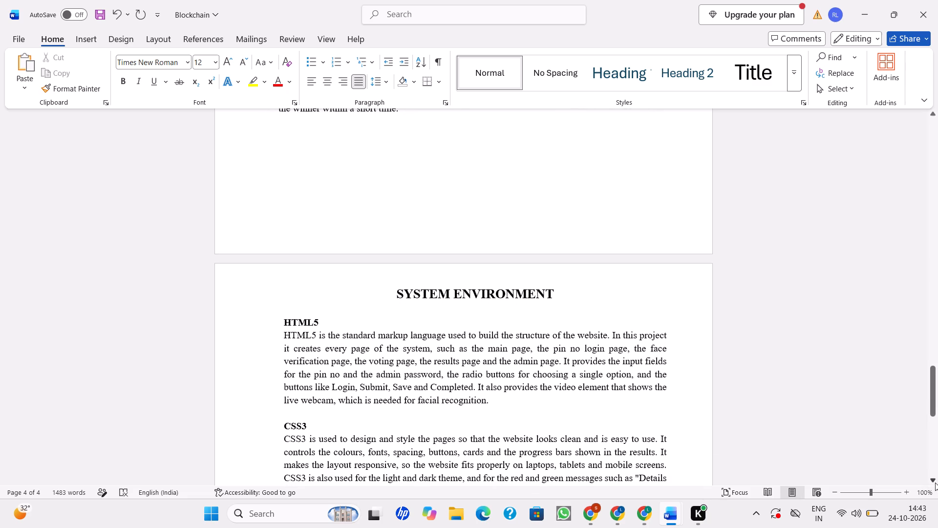
pyautogui.tripleClick(935, 483)
pyautogui.tripleClick(935, 483)
pyautogui.tripleClick(935, 483)
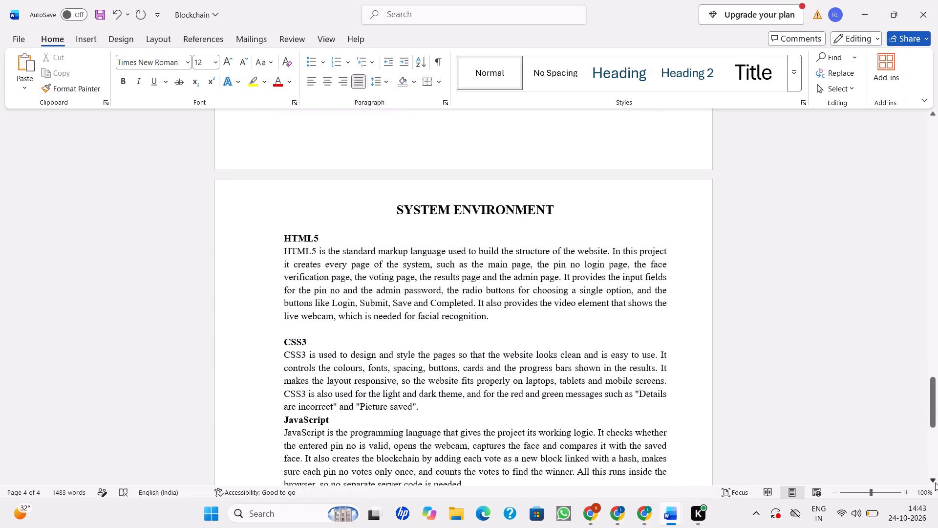
pyautogui.tripleClick(935, 483)
pyautogui.tripleClick(935, 483)
pyautogui.tripleClick(935, 483)
pyautogui.tripleClick(935, 483)
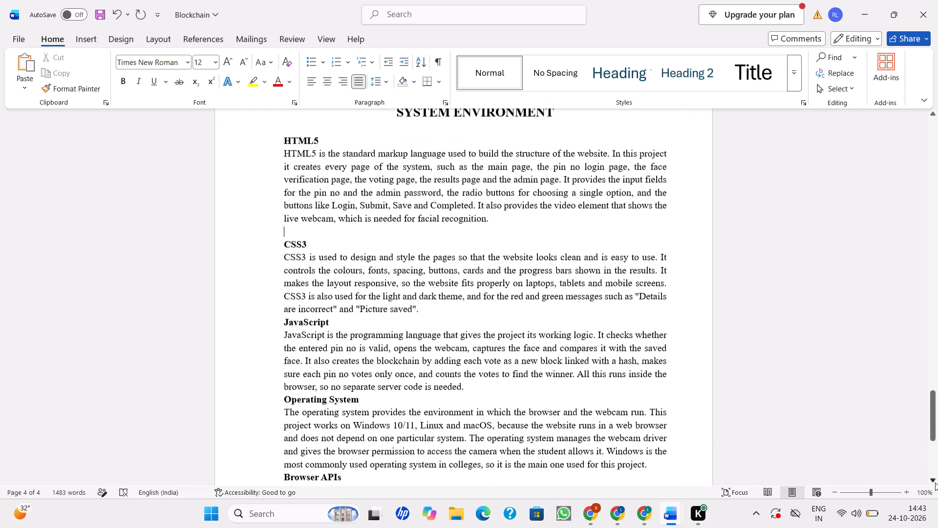
pyautogui.click(935, 483)
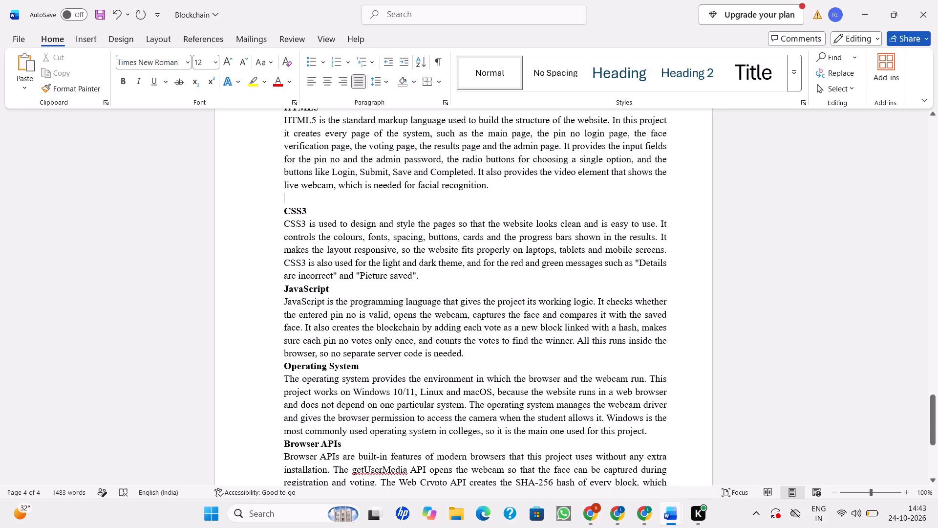
pyautogui.click(417, 273)
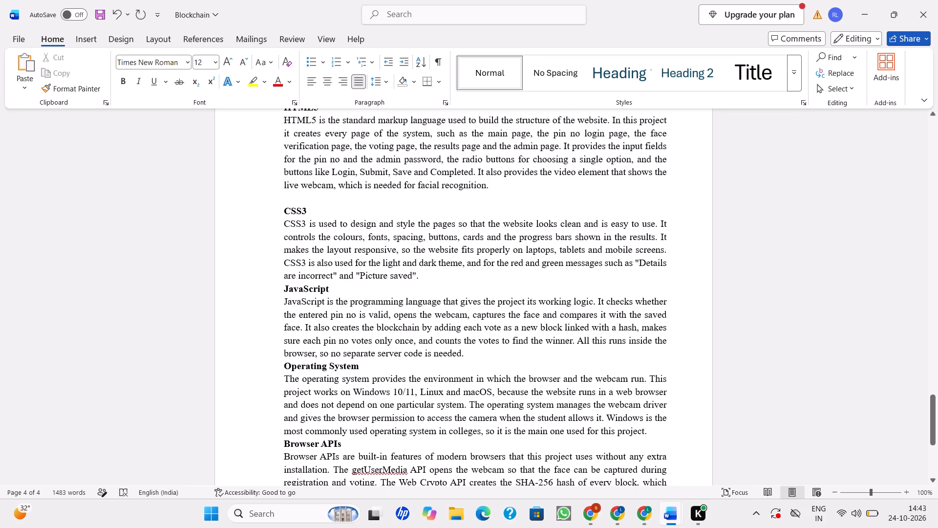
pyautogui.click(422, 274)
pyautogui.press('Return')
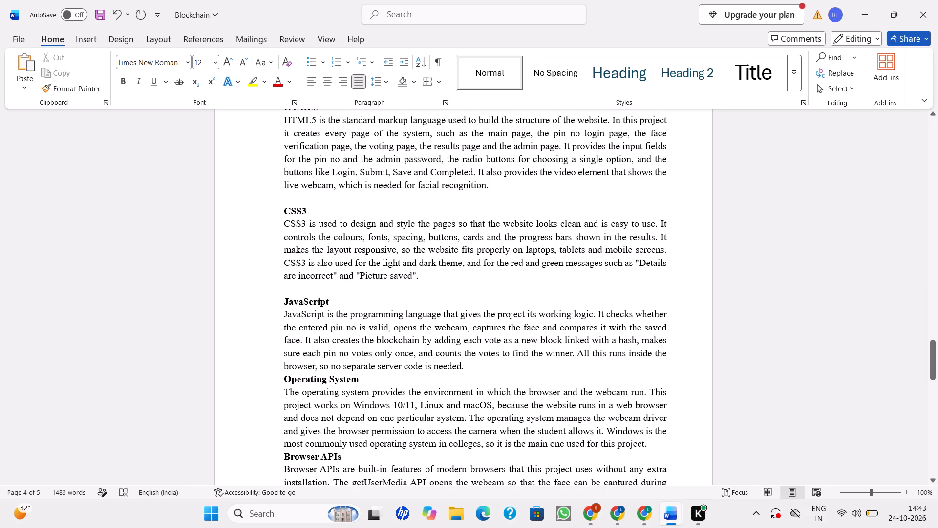
pyautogui.click(476, 368)
pyautogui.press('Return')
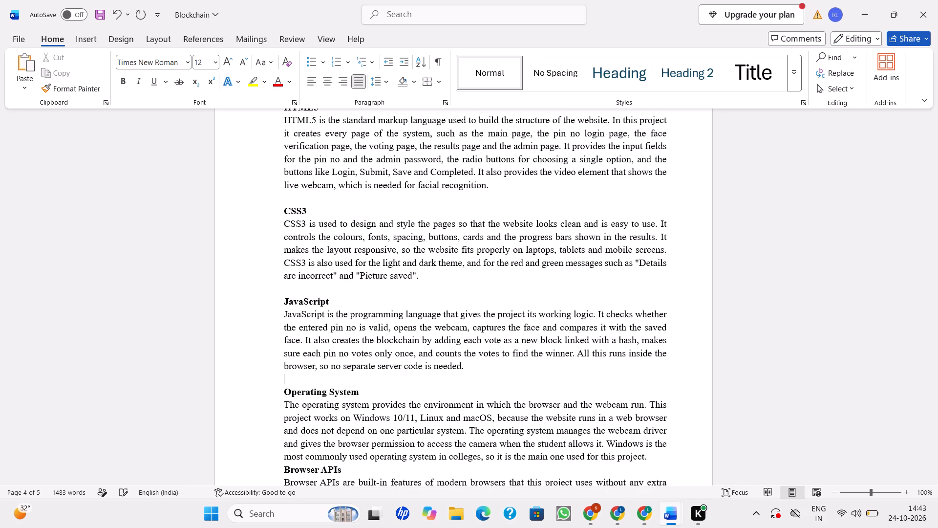
pyautogui.click(652, 453)
pyautogui.press('Return')
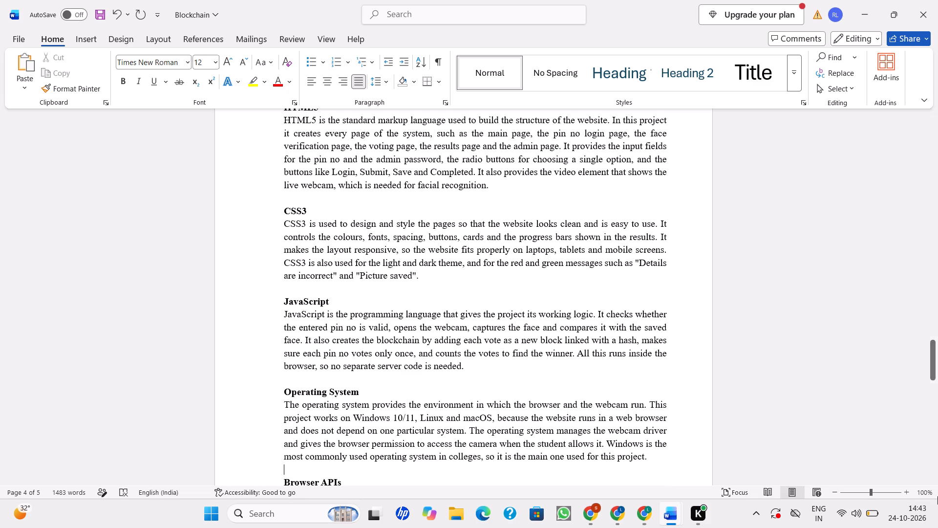
# Insert a blank line between the end of the Browser APIs paragraph and the Python subheading.
pyautogui.tripleClick(930, 482)
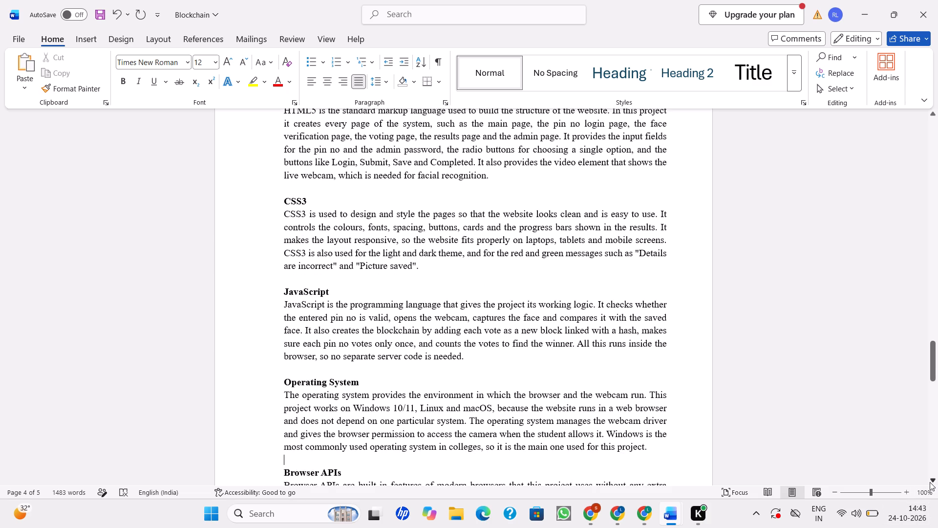
pyautogui.tripleClick(930, 482)
pyautogui.tripleClick(930, 482)
pyautogui.tripleClick(930, 482)
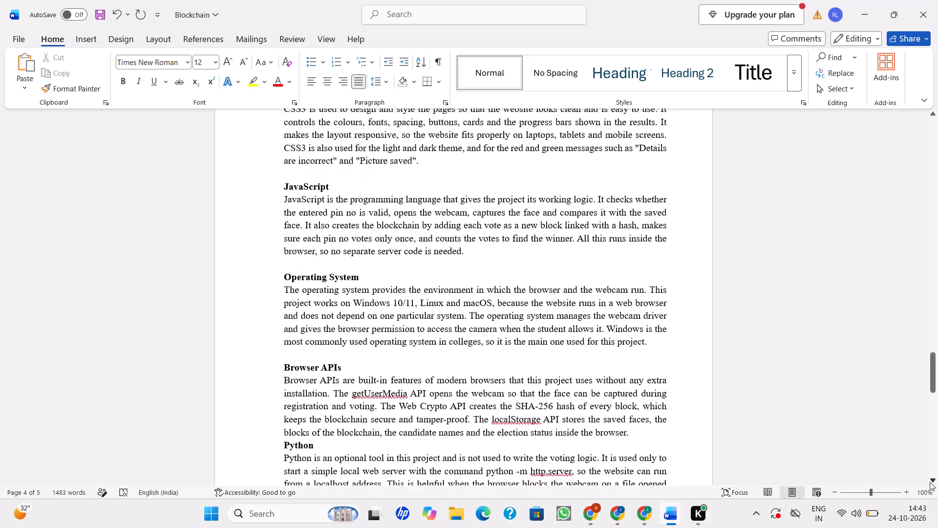
pyautogui.tripleClick(930, 482)
pyautogui.tripleClick(930, 482)
pyautogui.tripleClick(930, 482)
pyautogui.doubleClick(930, 482)
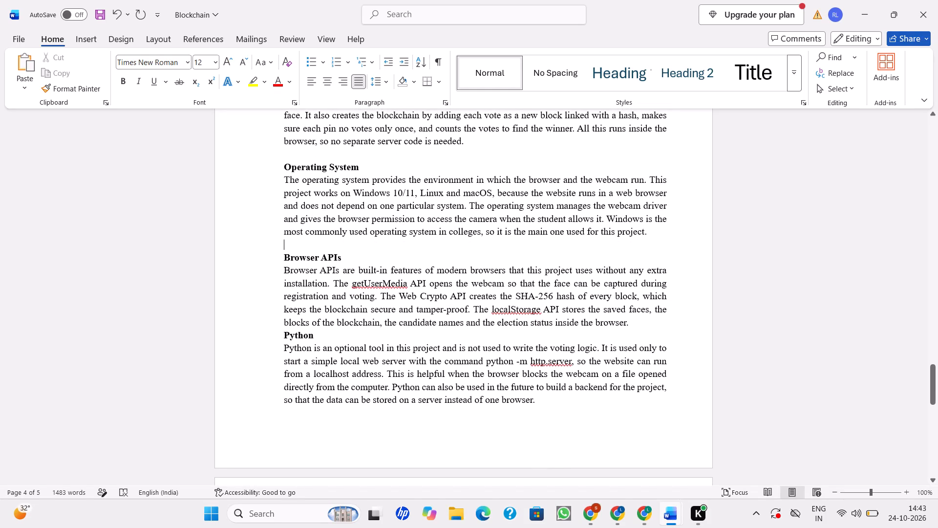
pyautogui.click(627, 320)
pyautogui.click(631, 322)
pyautogui.press('Return')
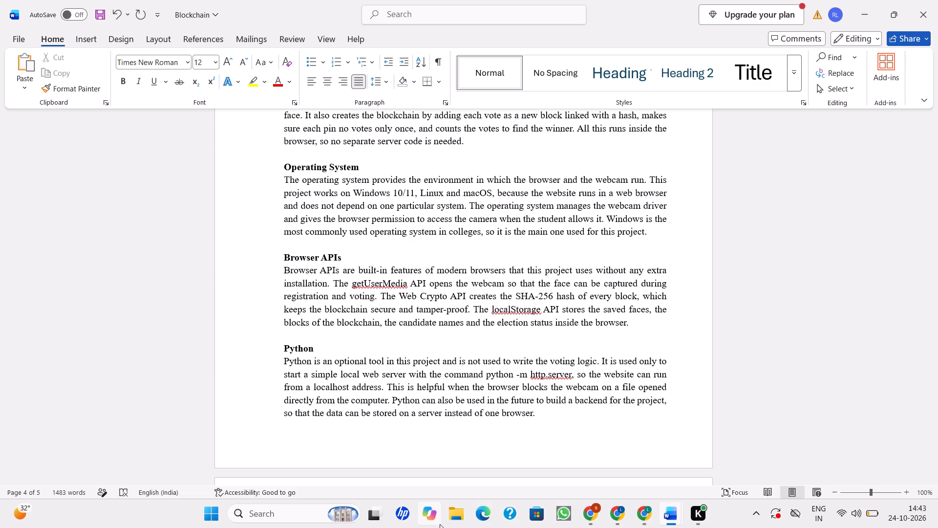
# Browse the Desktop, Documents and Downloads folders in File Explorer and open the Blockchain document from Downloads.
pyautogui.click(465, 507)
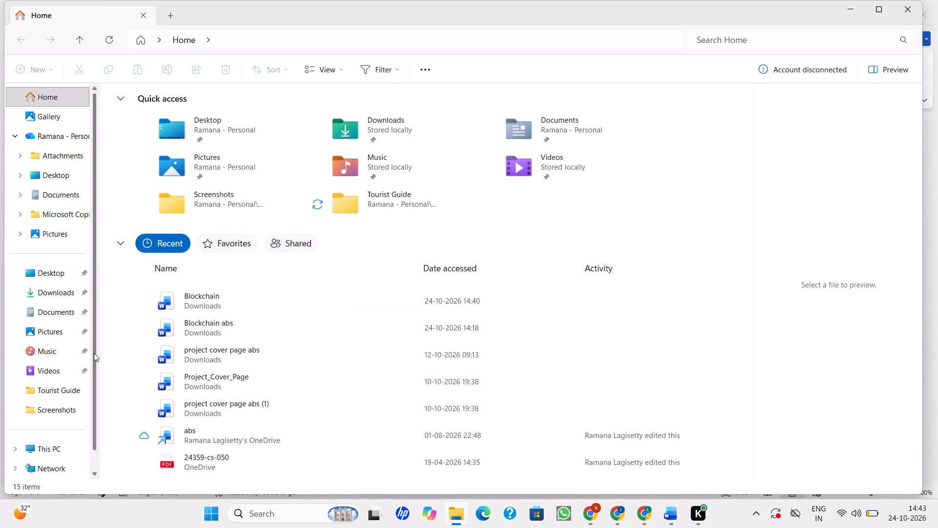
pyautogui.click(34, 175)
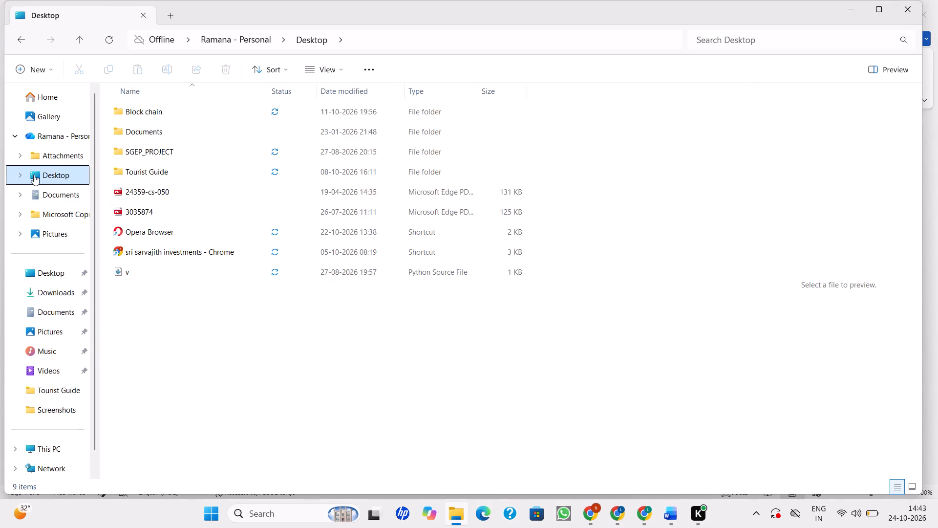
pyautogui.click(47, 308)
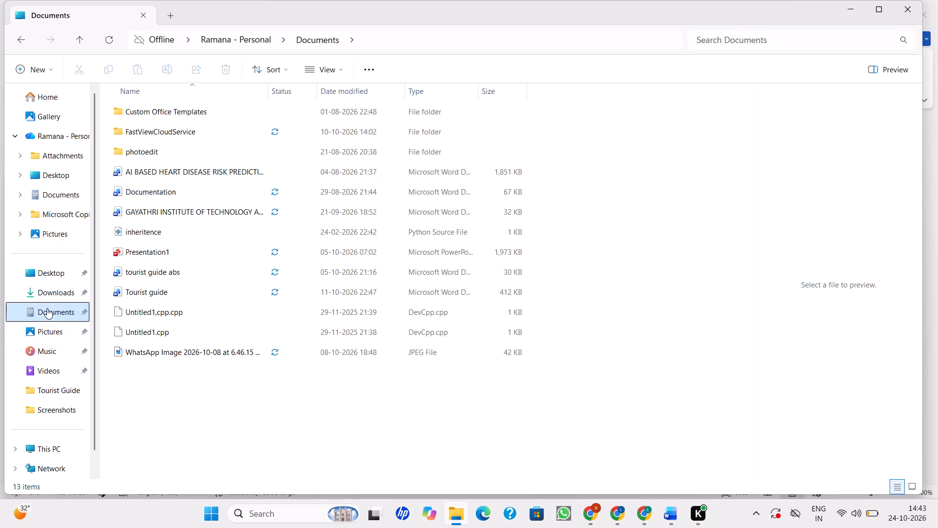
pyautogui.click(55, 289)
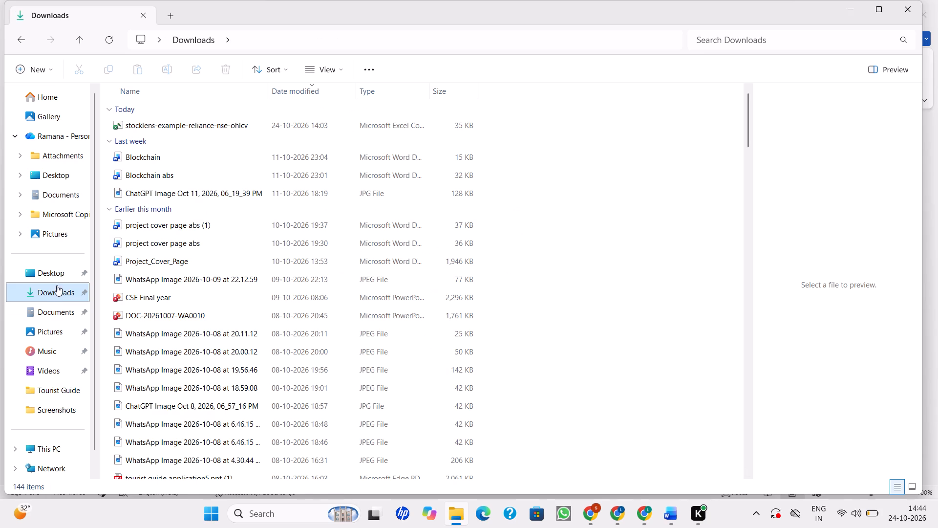
pyautogui.click(174, 151)
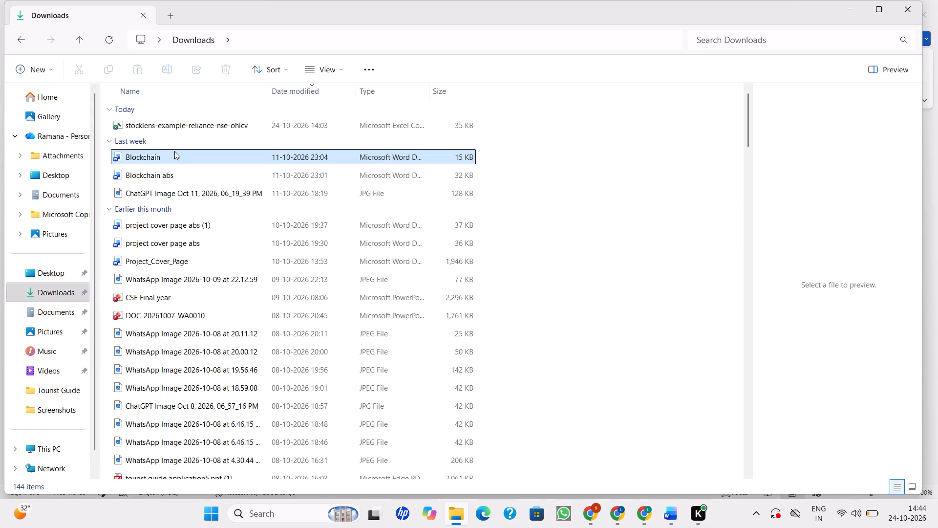
pyautogui.doubleClick(174, 151)
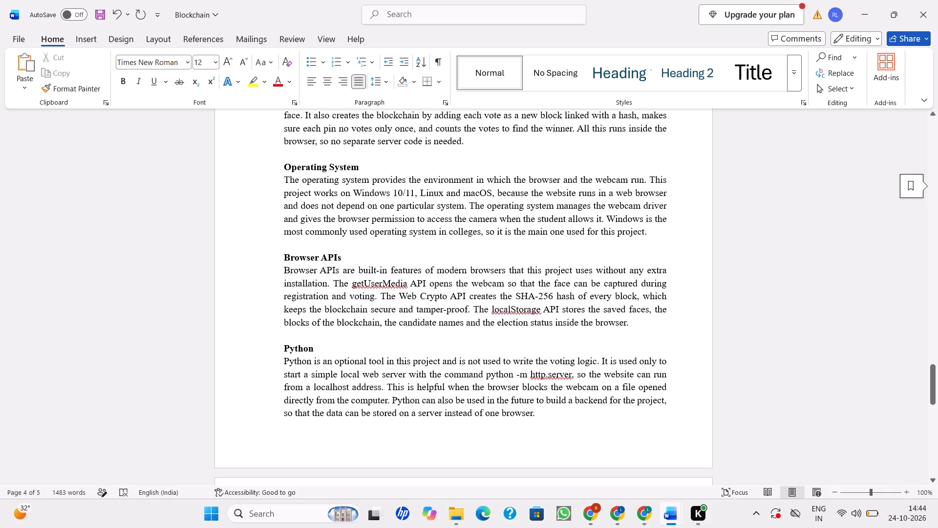
pyautogui.click(909, 184)
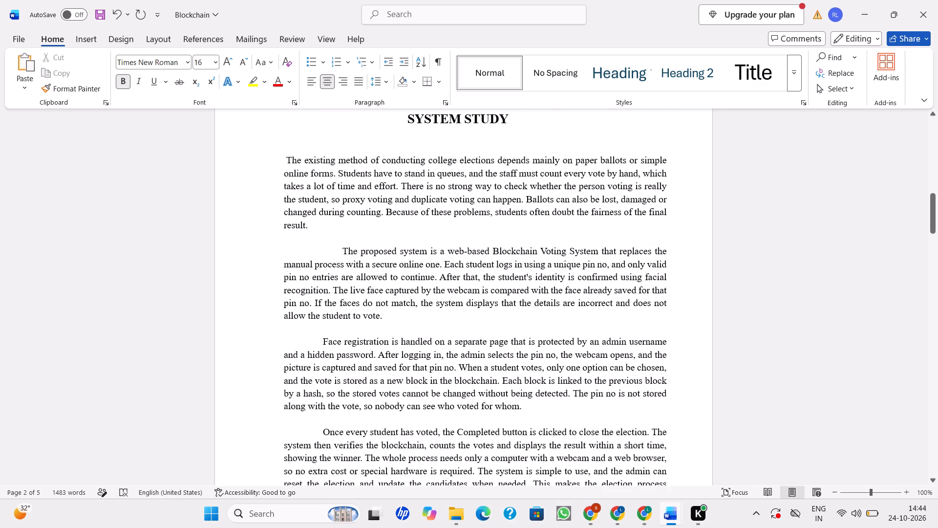
pyautogui.click(932, 352)
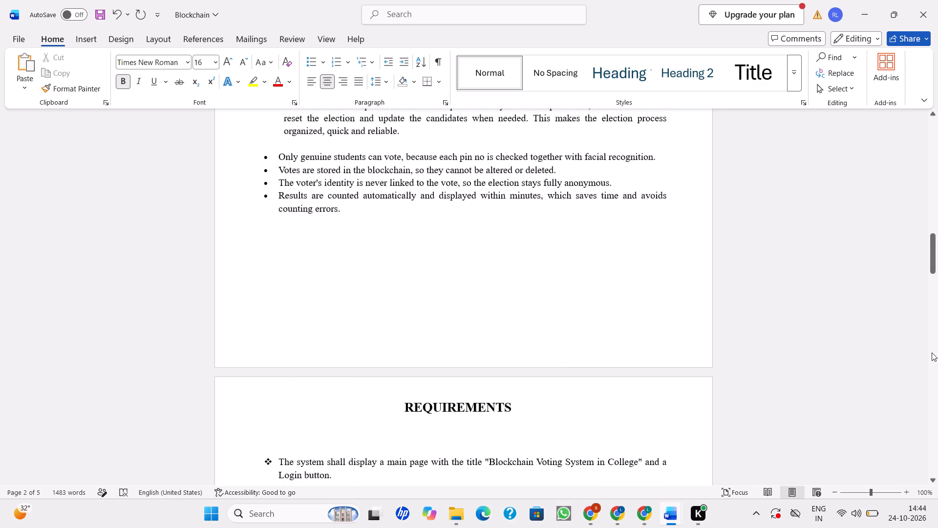
pyautogui.click(932, 352)
pyautogui.click(932, 352)
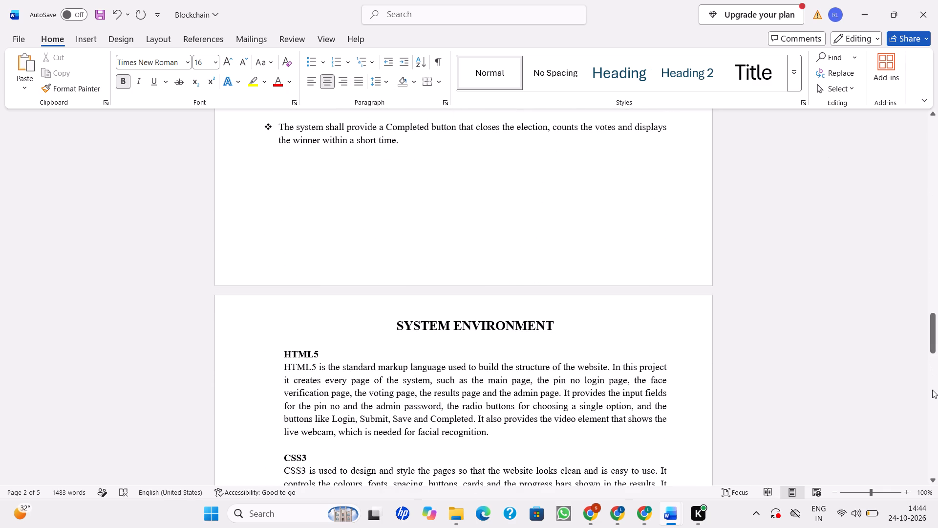
pyautogui.click(932, 390)
pyautogui.click(932, 390)
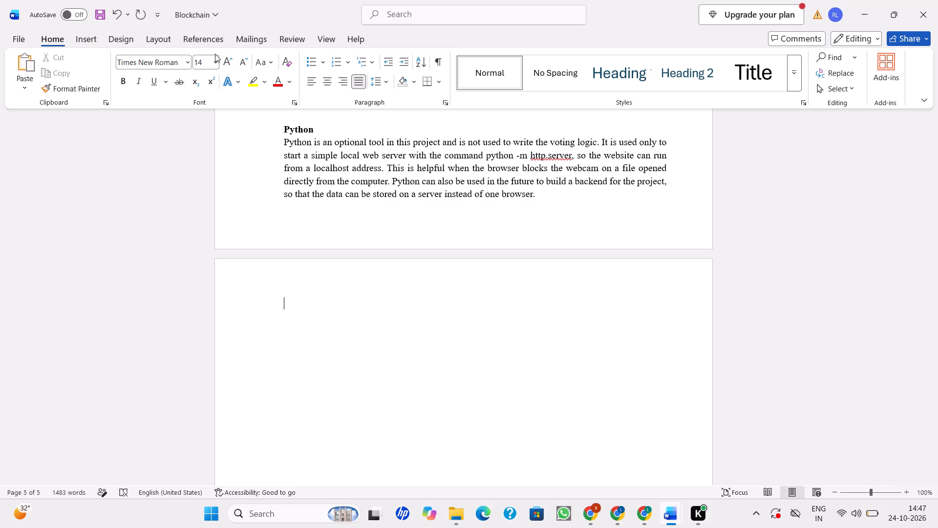
pyautogui.click(214, 64)
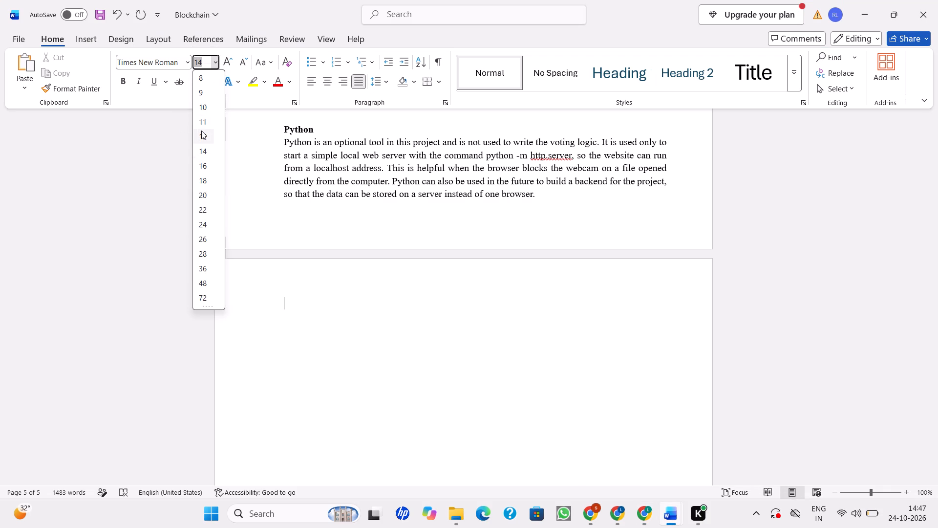
pyautogui.click(201, 131)
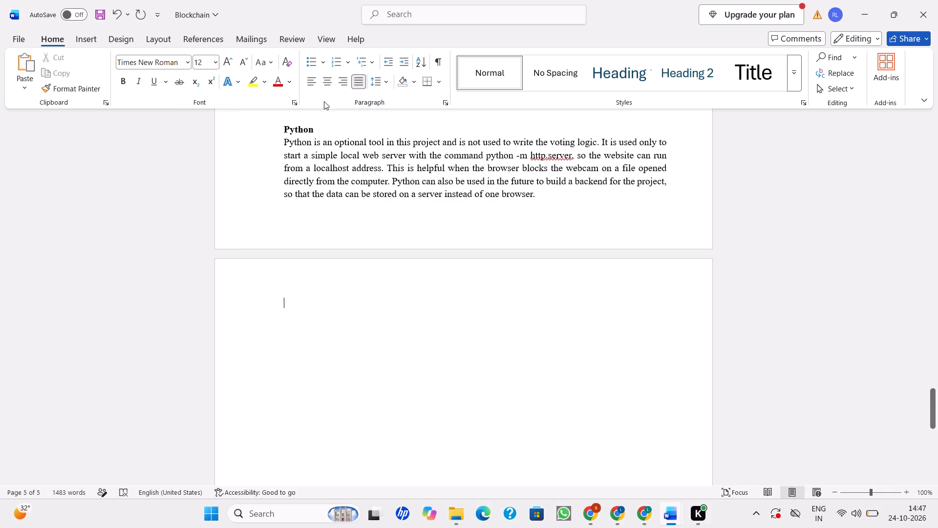
pyautogui.click(293, 99)
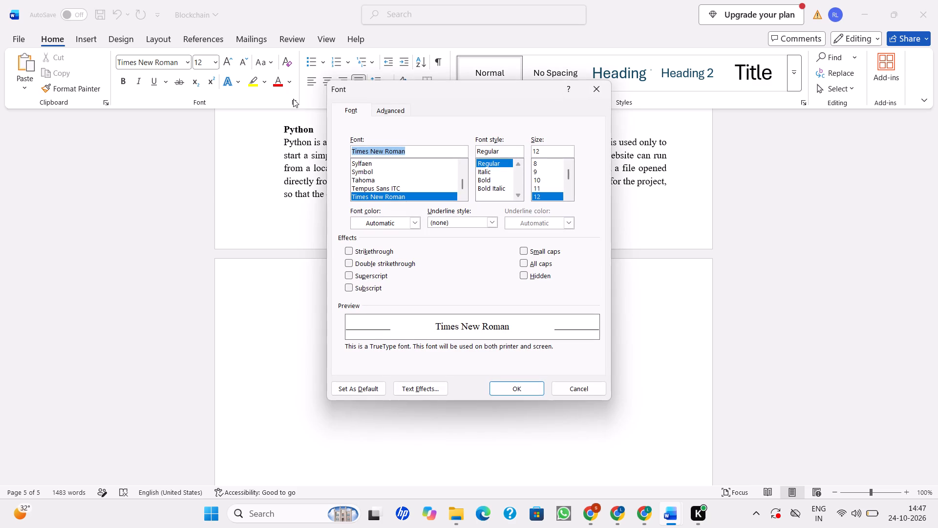
pyautogui.click(293, 99)
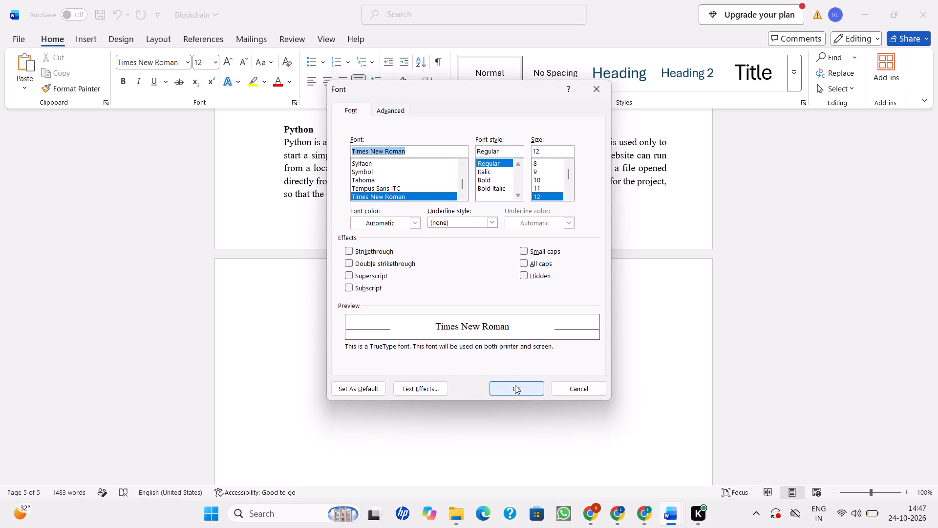
pyautogui.click(515, 385)
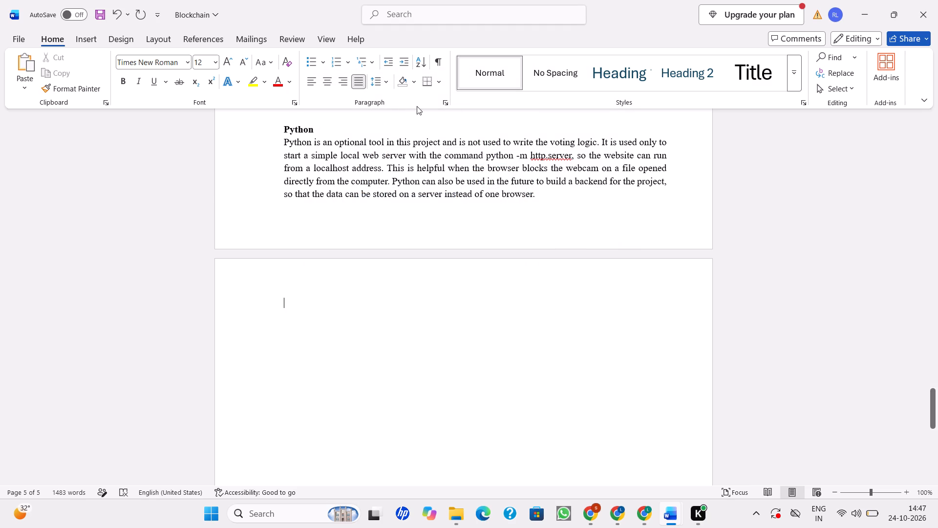
pyautogui.click(385, 83)
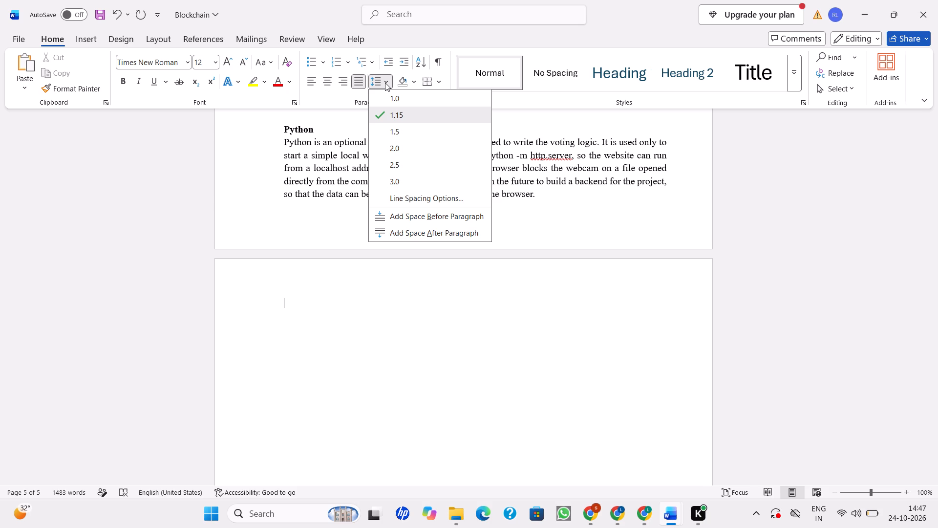
pyautogui.click(385, 83)
pyautogui.hotkey('ctrl', 'v')
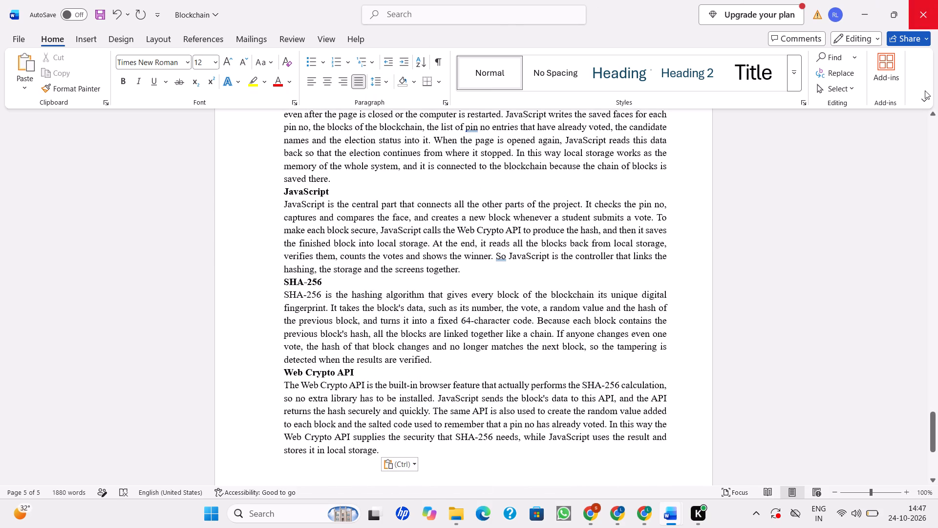
# Insert a blank line before each of the JavaScript, SHA-256 and Web Crypto API headings.
pyautogui.tripleClick(933, 114)
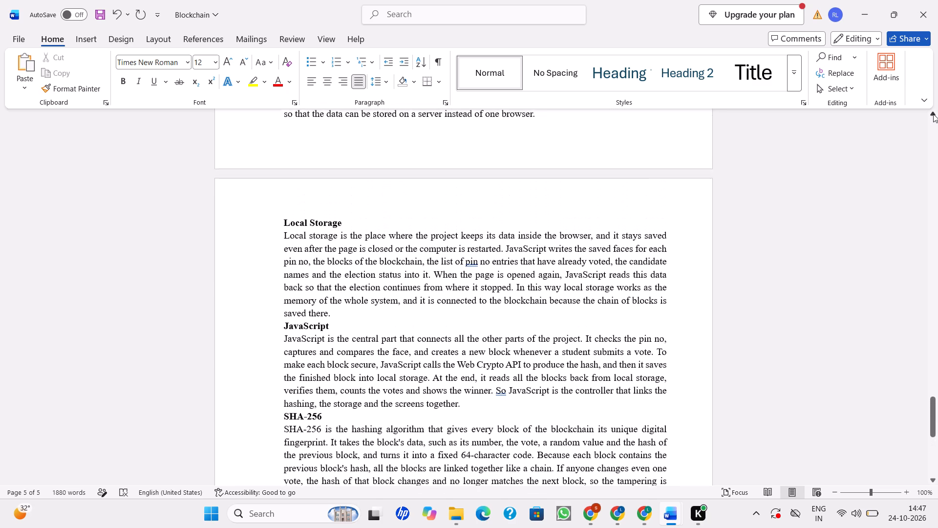
pyautogui.click(361, 317)
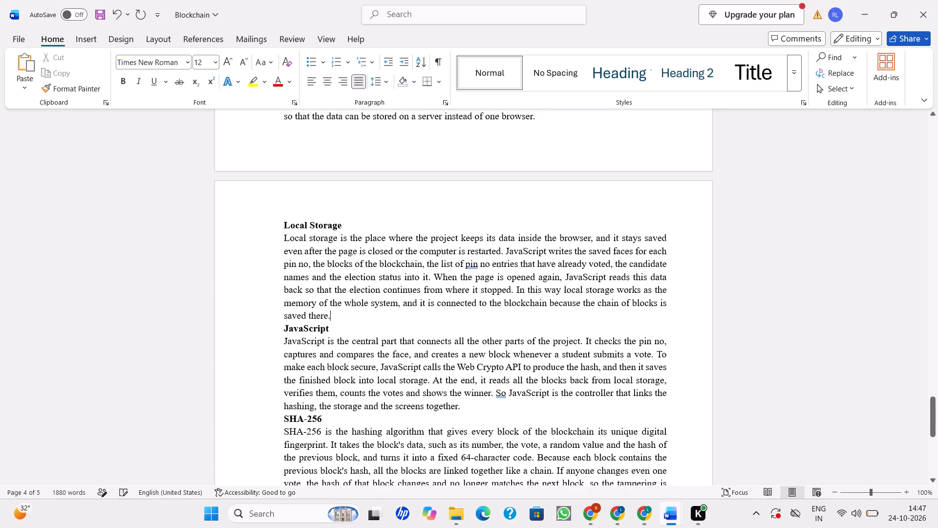
pyautogui.press('Return')
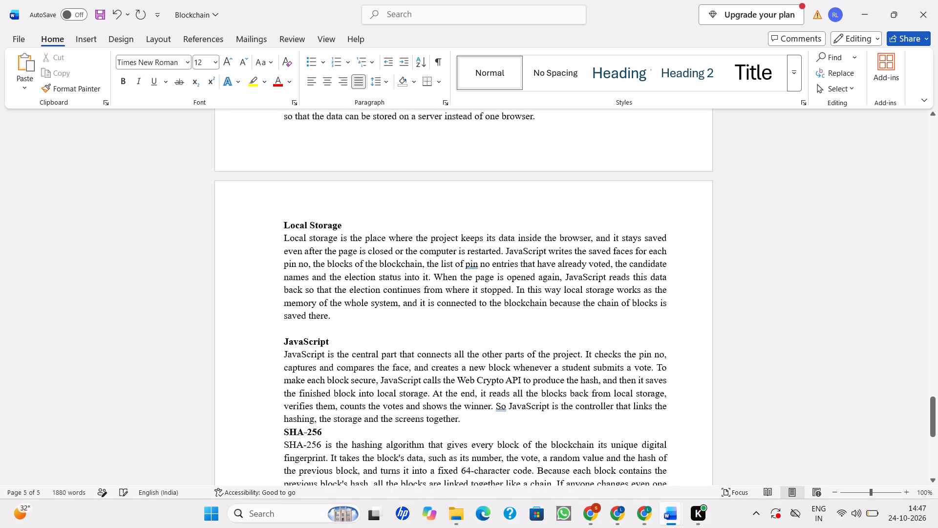
pyautogui.click(463, 418)
pyautogui.press('Return')
pyautogui.doubleClick(932, 480)
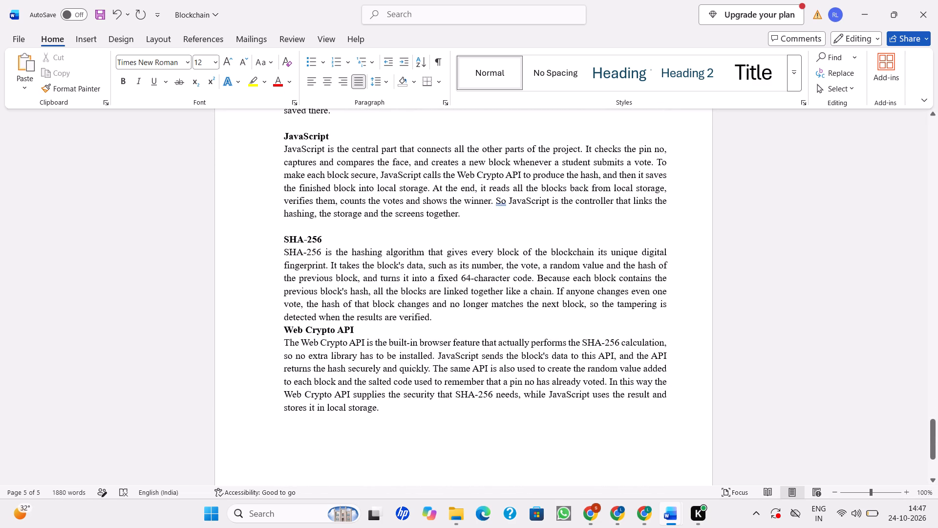
pyautogui.click(447, 313)
pyautogui.press('Return')
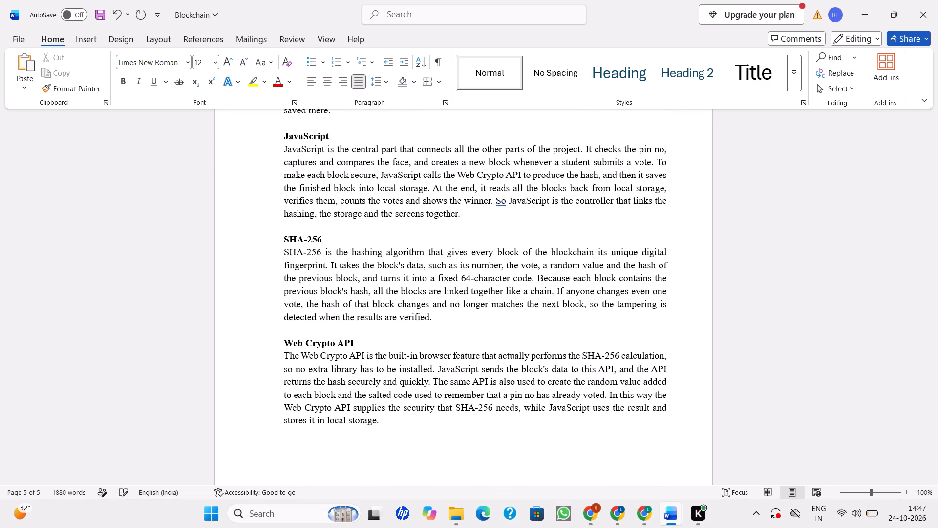
# Add empty lines after the Web Crypto API paragraph until the insertion point reaches a new page.
pyautogui.tripleClick(930, 474)
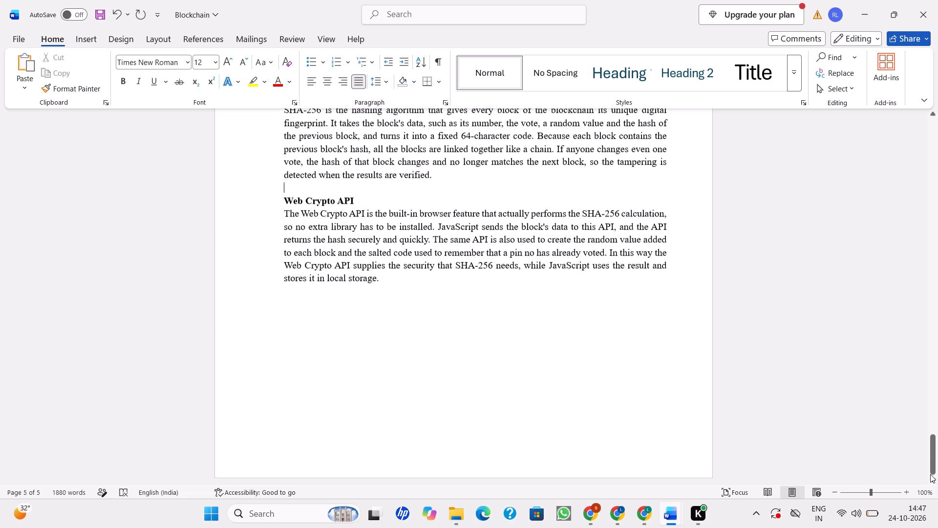
pyautogui.click(301, 287)
pyautogui.press('Return')
pyautogui.press('Return')
pyautogui.press('Return')
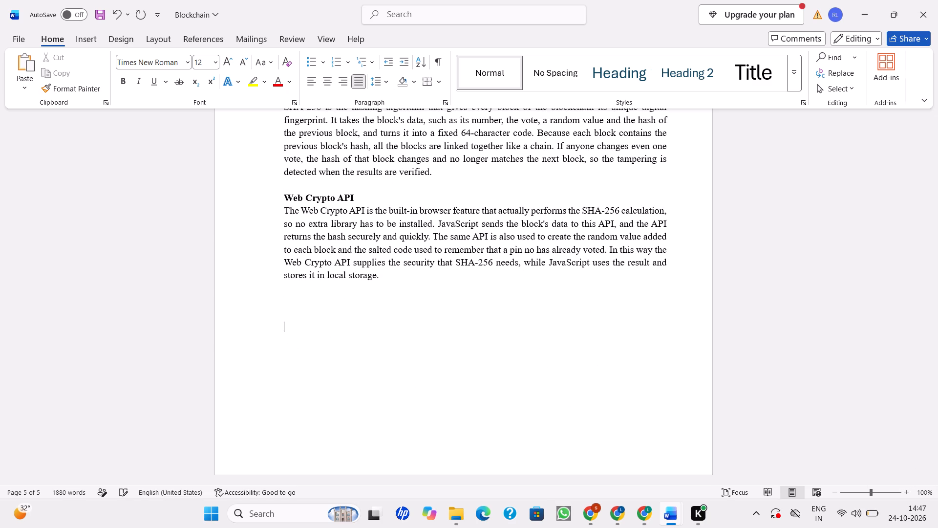
pyautogui.press('Return')
pyautogui.press('Return')
pyautogui.press('Return')
pyautogui.press('Return')
pyautogui.press('Return')
pyautogui.press('Return')
pyautogui.press('Return')
pyautogui.press('Return')
pyautogui.press('Return')
pyautogui.press('Return')
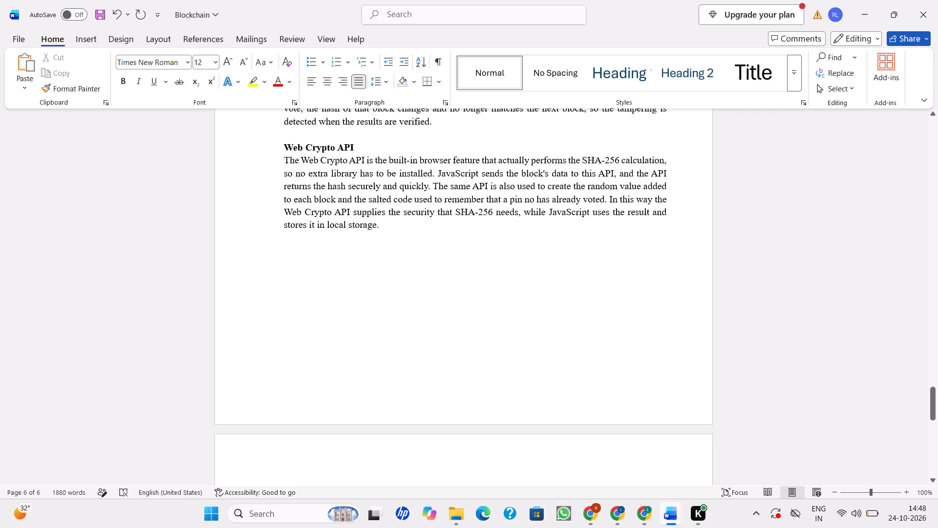
# Add the heading "SYSTEM DESIGN" at the top of the new page, bold, centred and size 16.
pyautogui.click(219, 61)
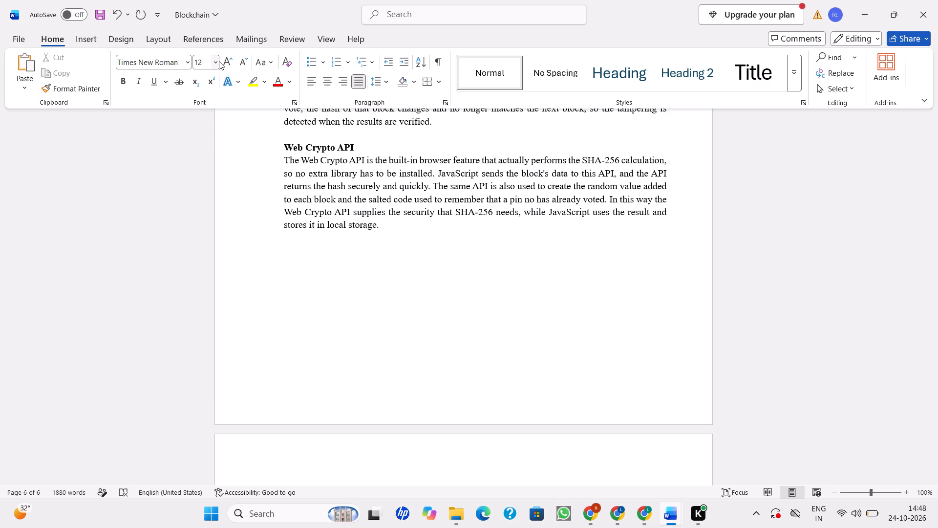
pyautogui.click(215, 62)
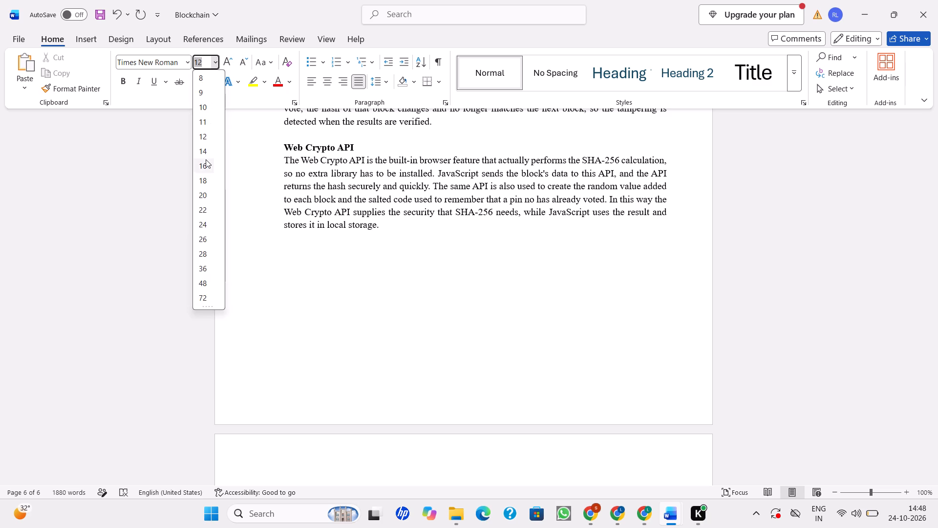
pyautogui.click(206, 159)
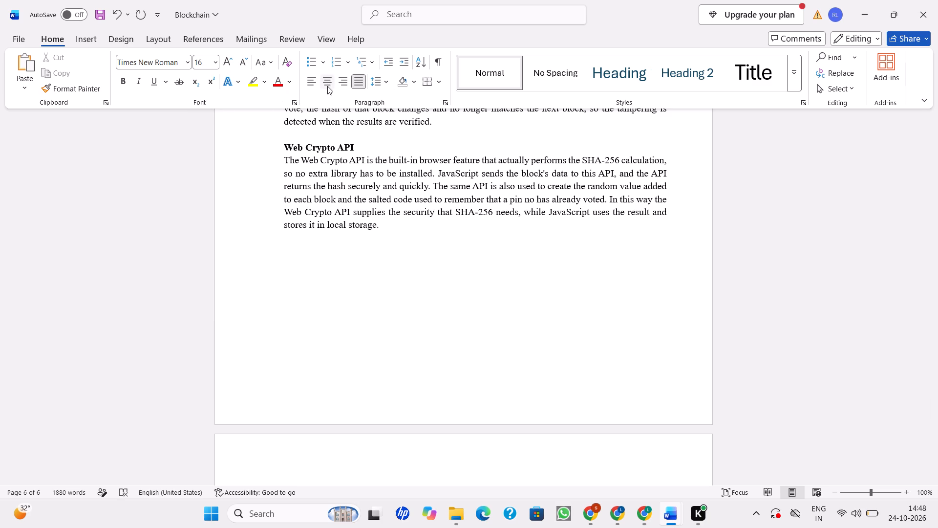
pyautogui.click(327, 86)
pyautogui.click(118, 83)
pyautogui.write('SYSTEM')
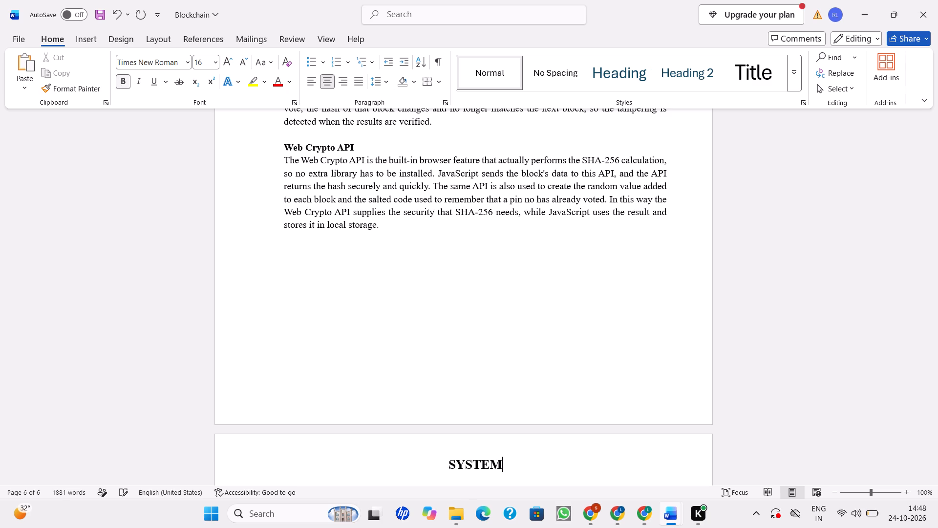
pyautogui.press('space')
pyautogui.write('DESIGN')
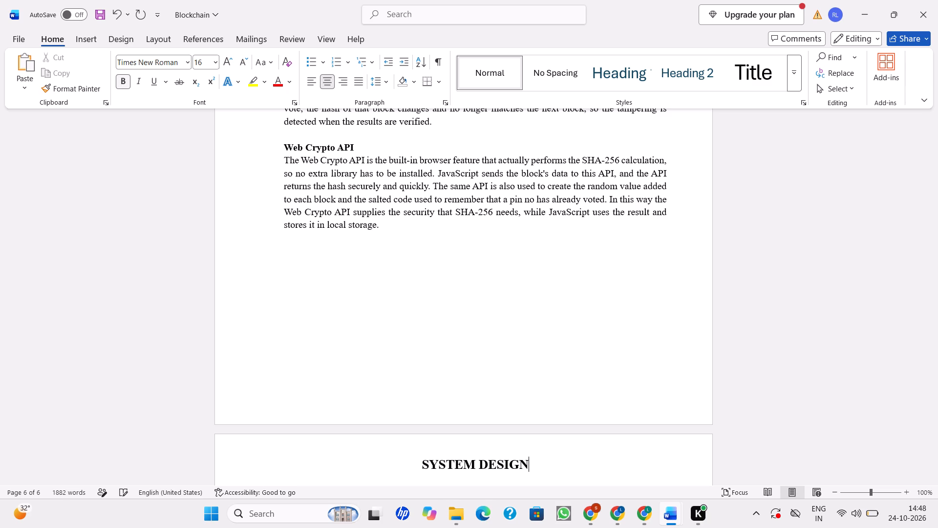
# Start a new line below the SYSTEM DESIGN heading with non-bold, size 12, justified formatting.
pyautogui.press('Return')
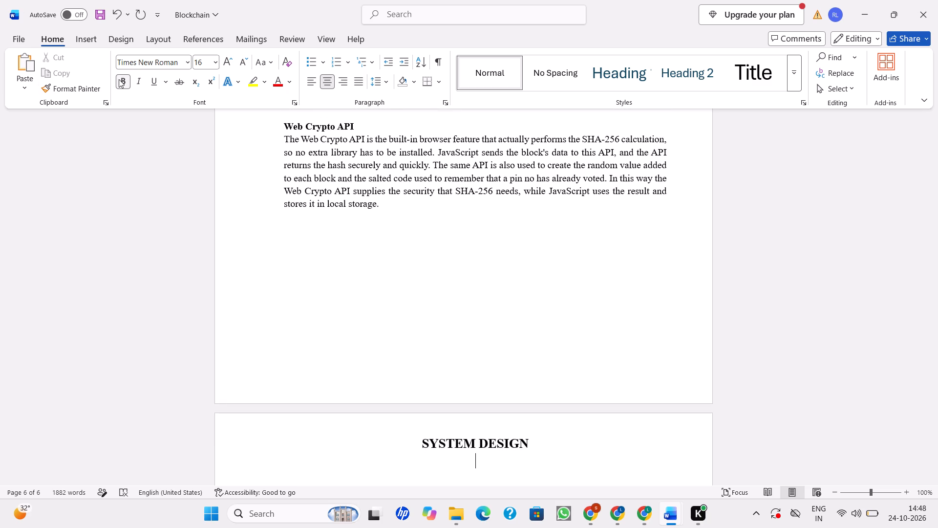
pyautogui.click(119, 79)
pyautogui.click(215, 56)
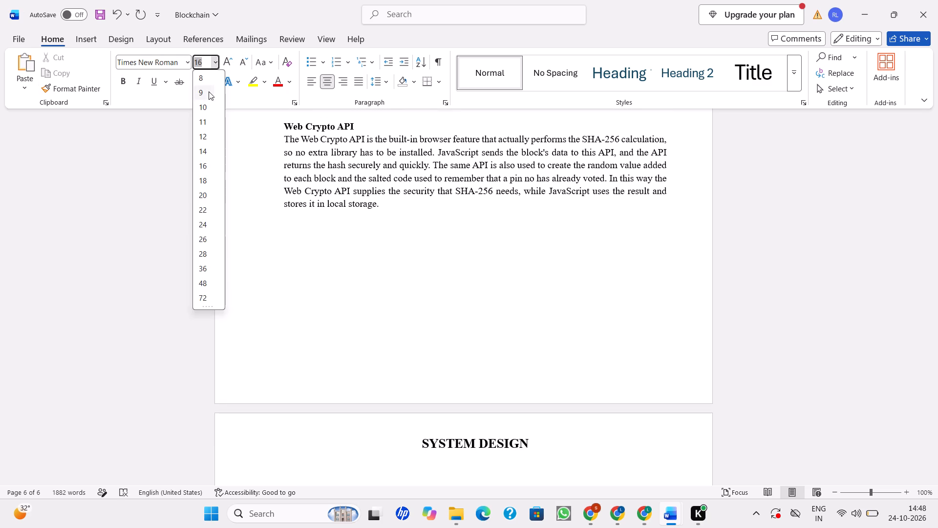
pyautogui.click(207, 136)
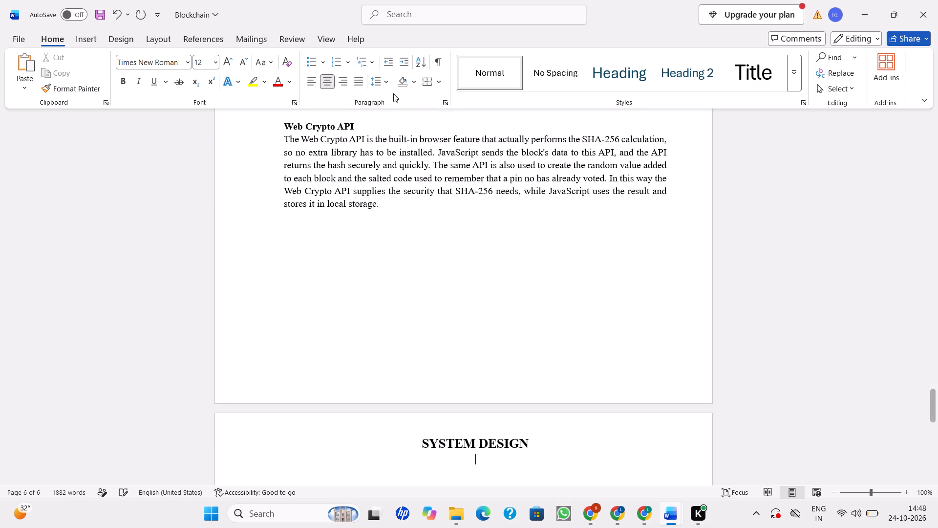
pyautogui.click(361, 82)
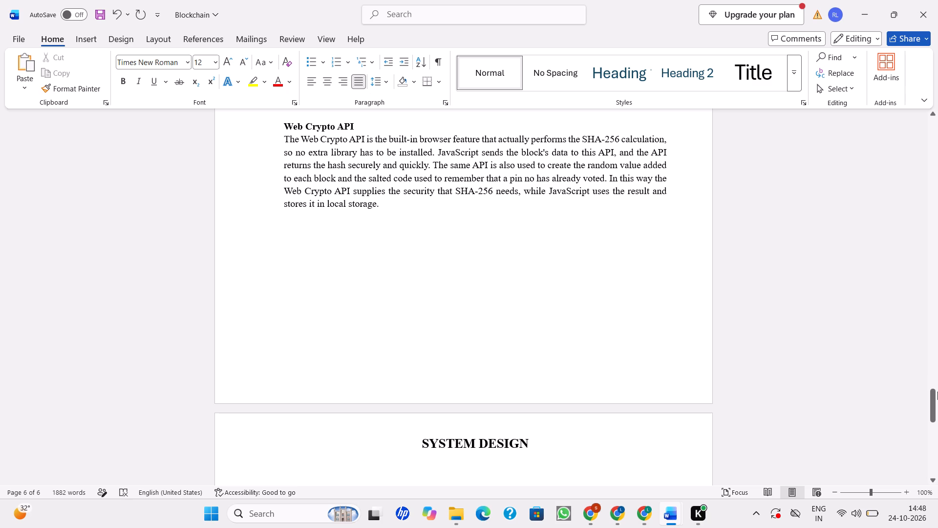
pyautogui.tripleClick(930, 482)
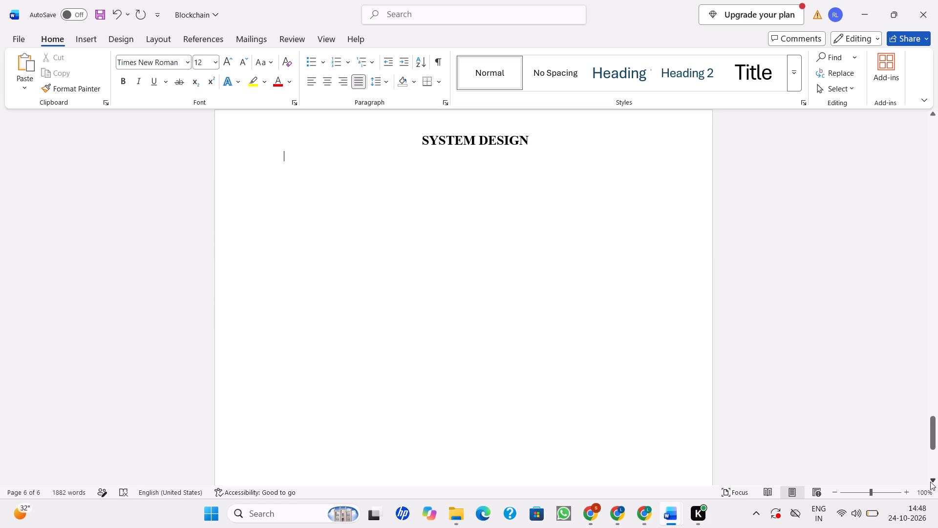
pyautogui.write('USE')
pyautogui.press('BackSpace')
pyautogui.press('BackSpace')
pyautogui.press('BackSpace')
# Add the bold, underlined, size 12 subheading "USE CASE DIAGRAMS" on the line below the SYSTEM DESIGN heading.
pyautogui.click(124, 81)
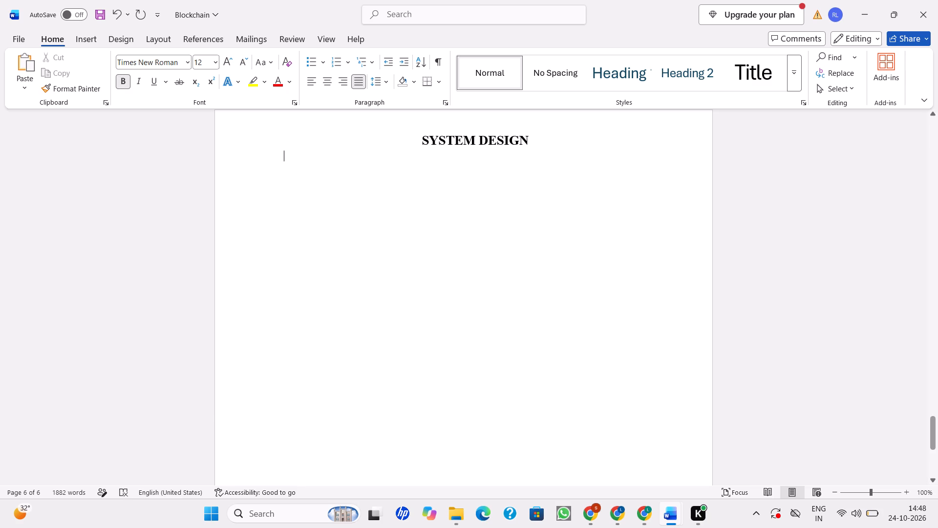
pyautogui.write('USE')
pyautogui.press('space')
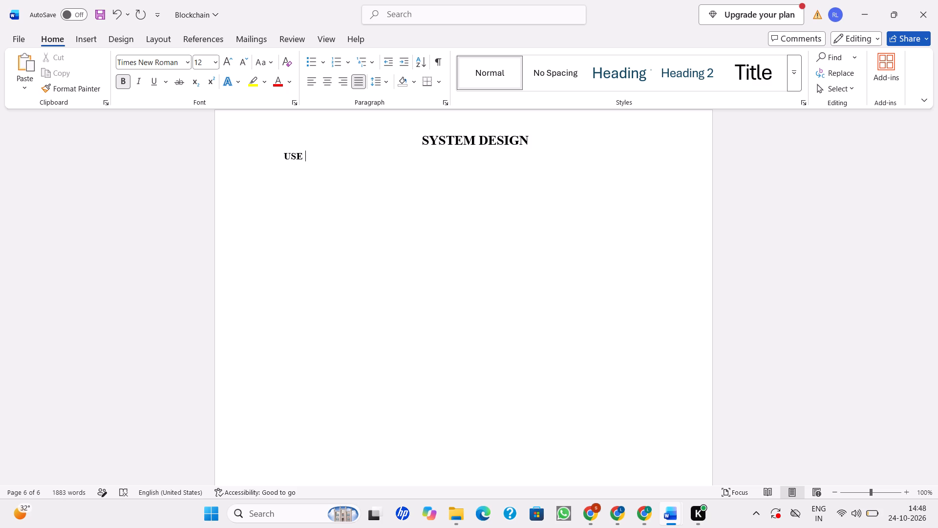
pyautogui.write('CASE DIAGRAMS')
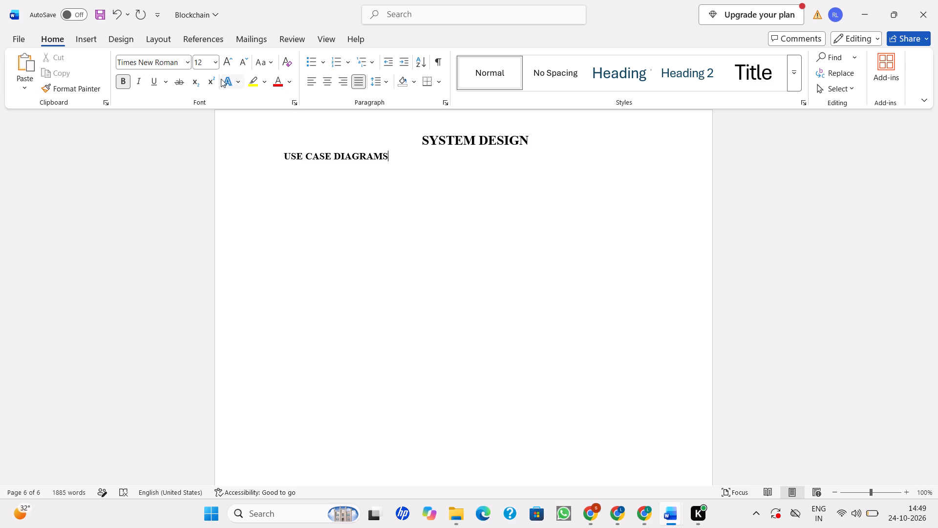
pyautogui.click(155, 81)
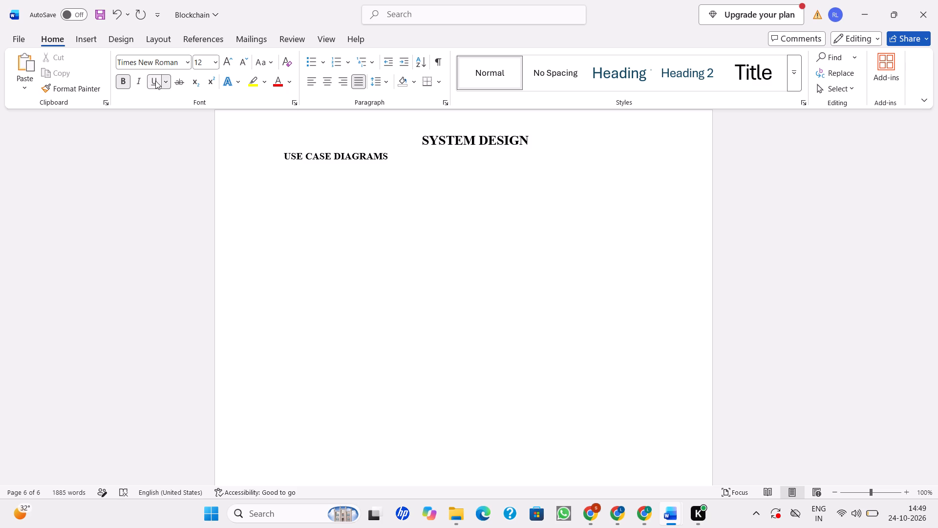
pyautogui.click(155, 81)
pyautogui.moveTo(283, 156); pyautogui.dragTo(423, 155)
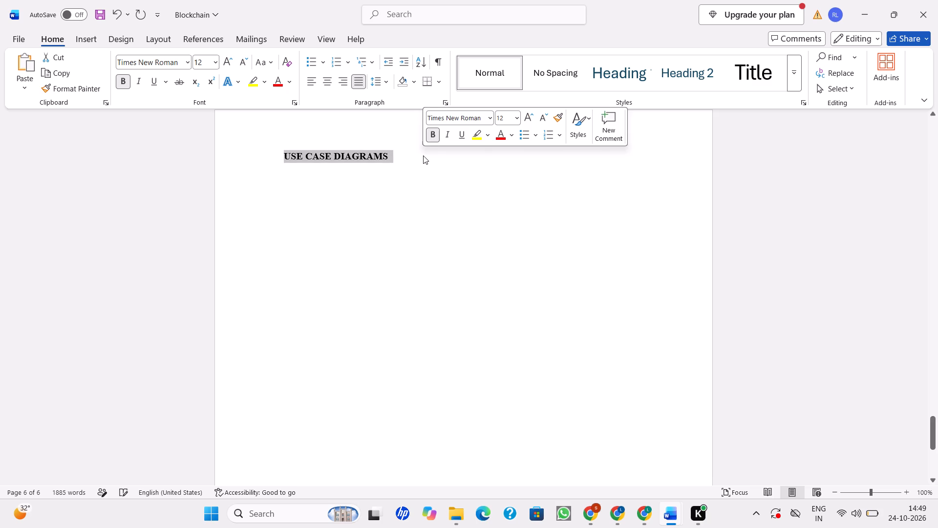
pyautogui.click(463, 132)
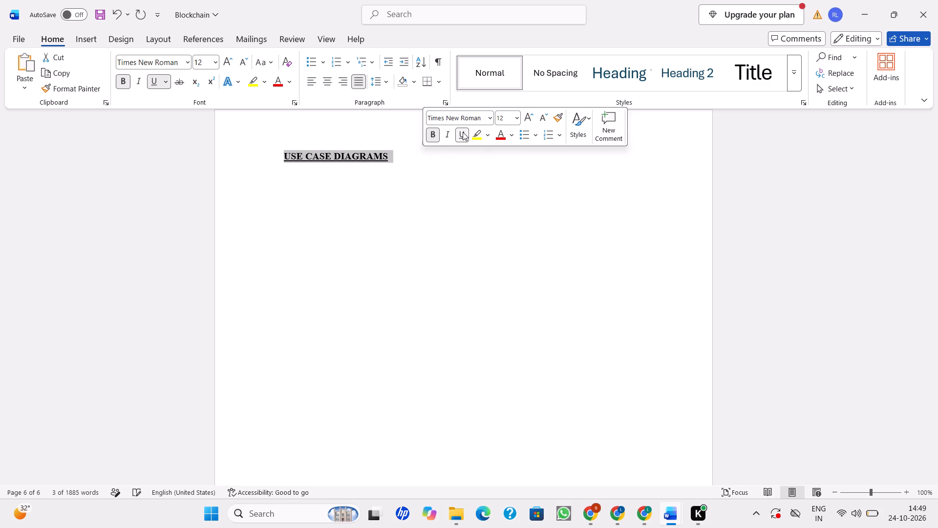
pyautogui.click(425, 237)
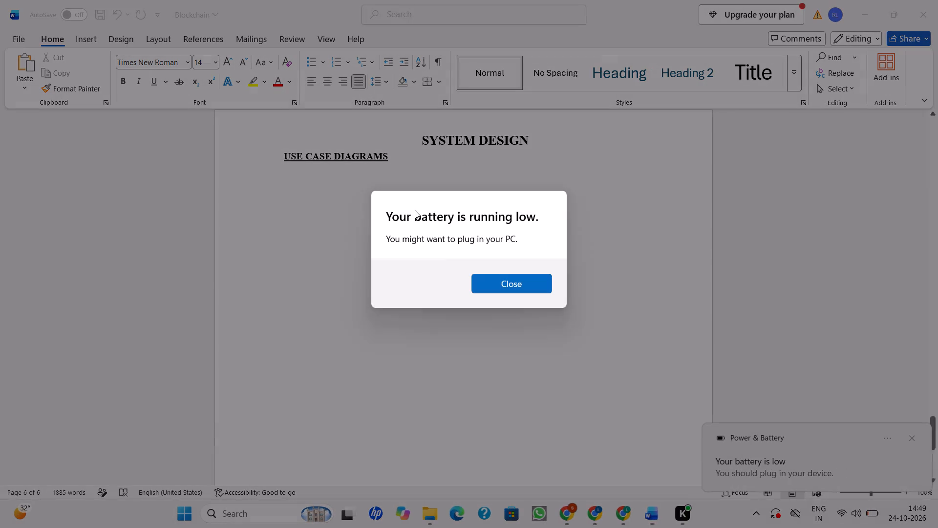
# Dismiss the low-battery notice covering the document.
pyautogui.click(495, 283)
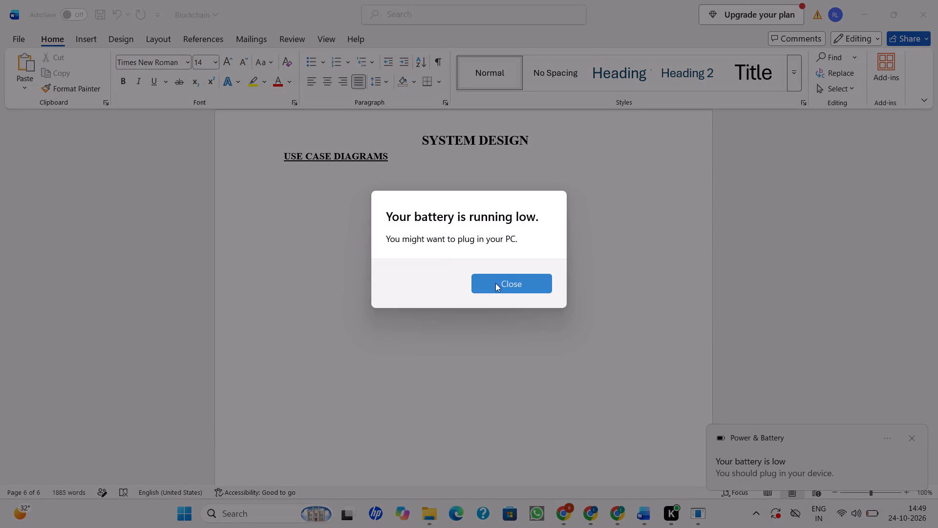